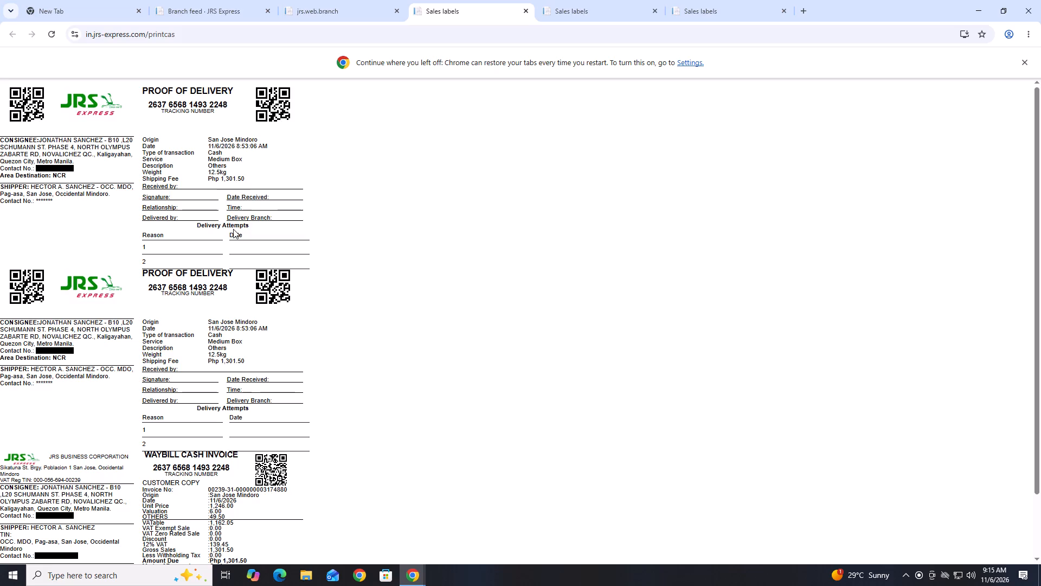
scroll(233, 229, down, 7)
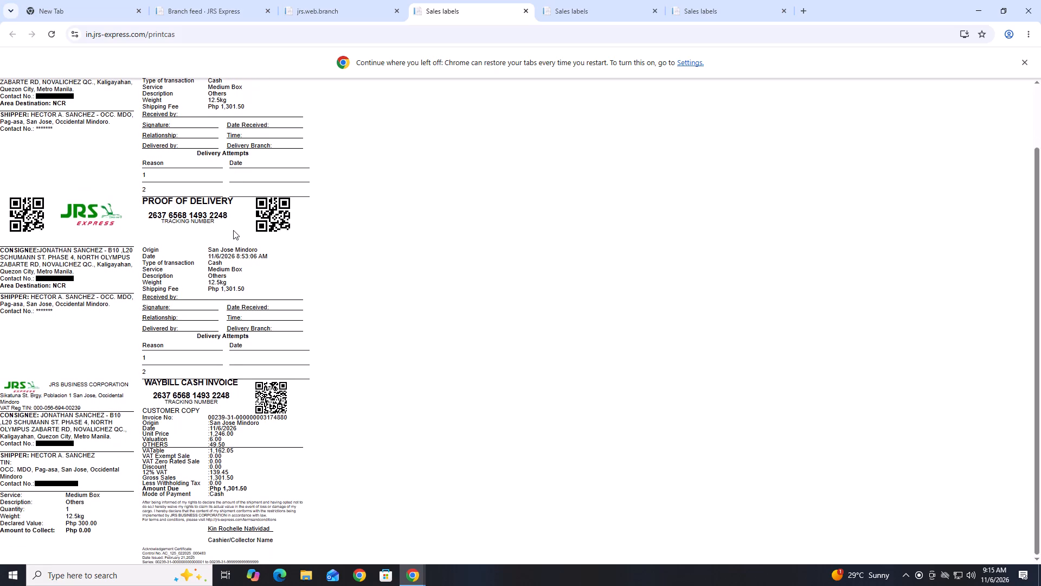
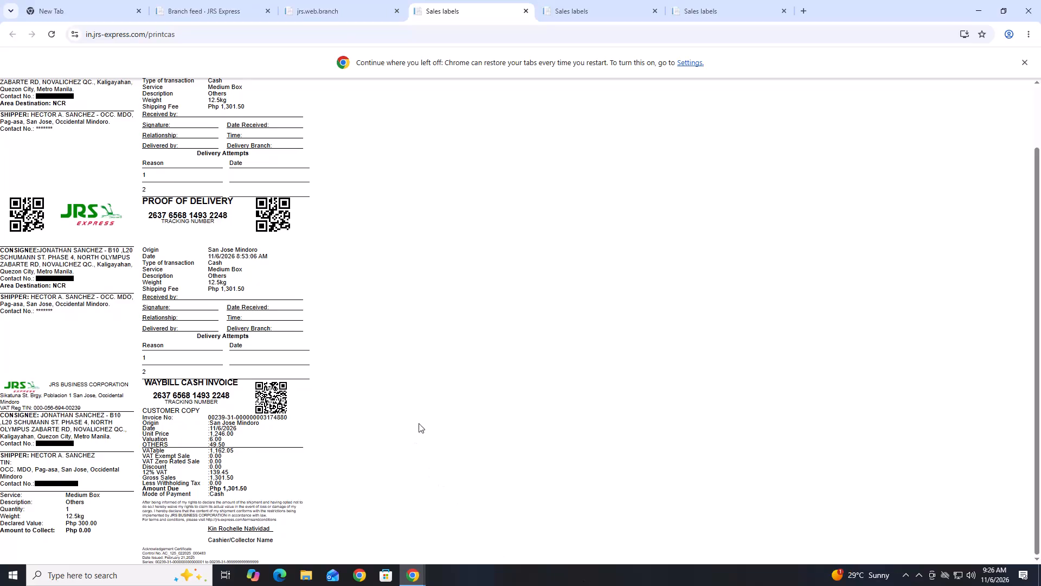
Leave the sales label, check the branch feed page, and switch to the open jrs.web.branch page.
click(200, 16)
click(303, 9)
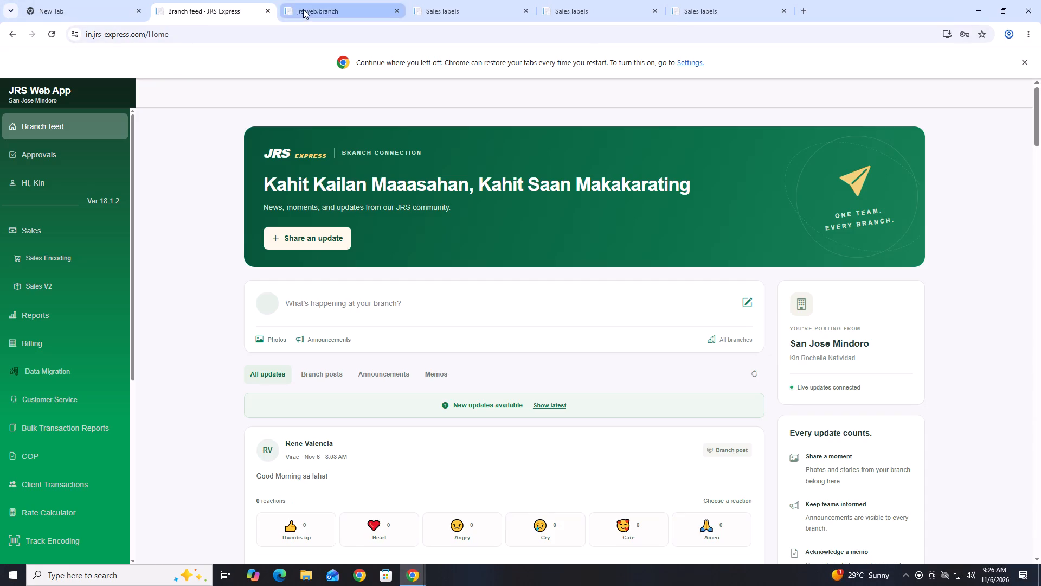
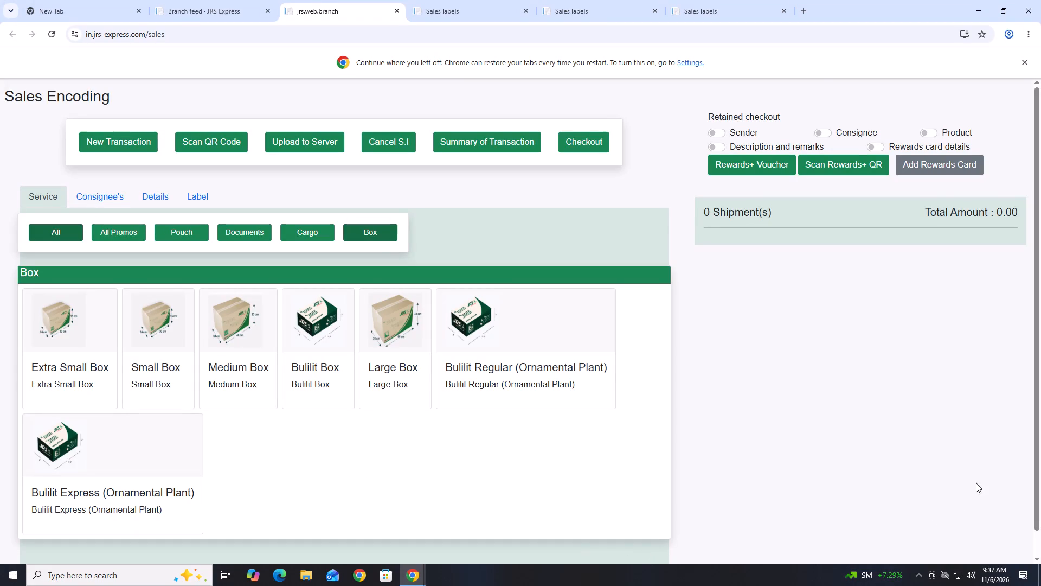
Start a new transaction on the Sales Encoding page and open the sender name list in the sender information form.
click(207, 11)
click(311, 17)
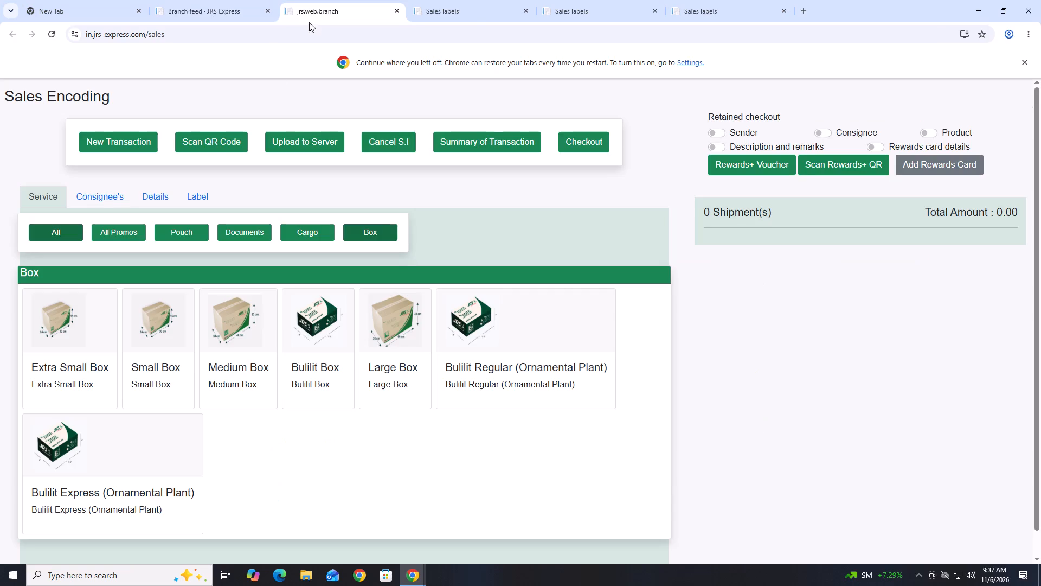
click(128, 145)
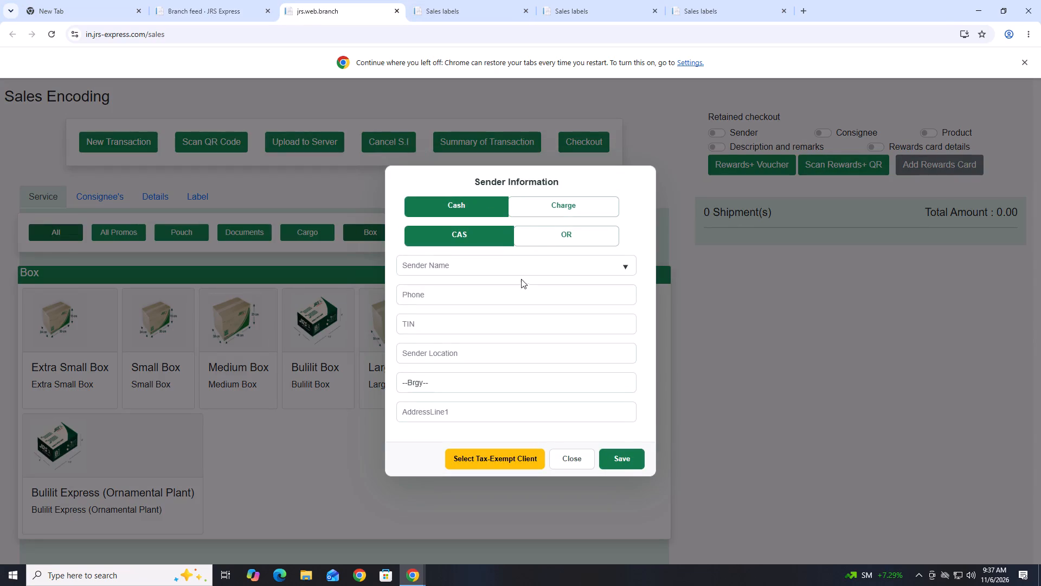
click(524, 265)
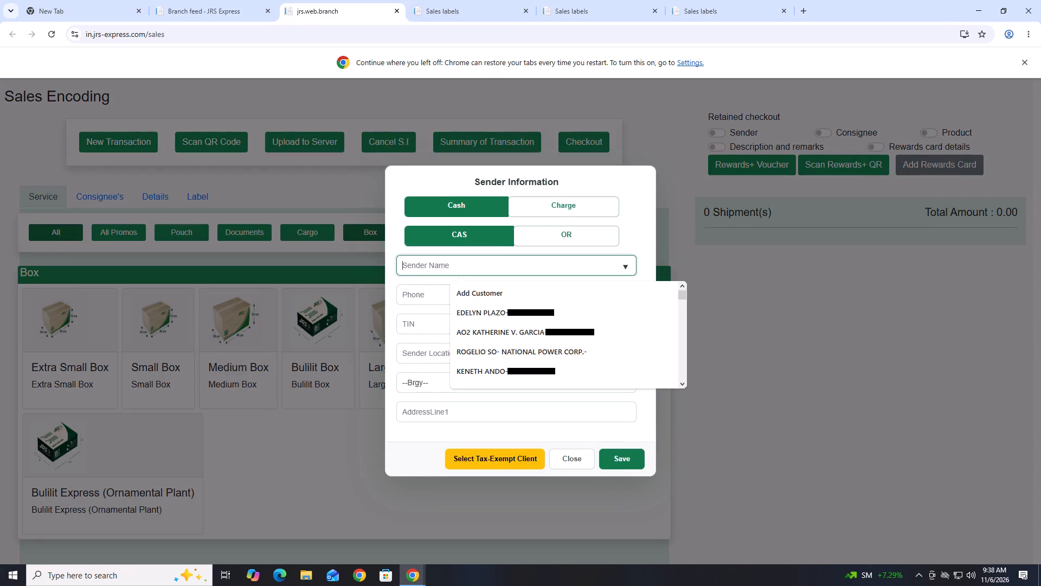
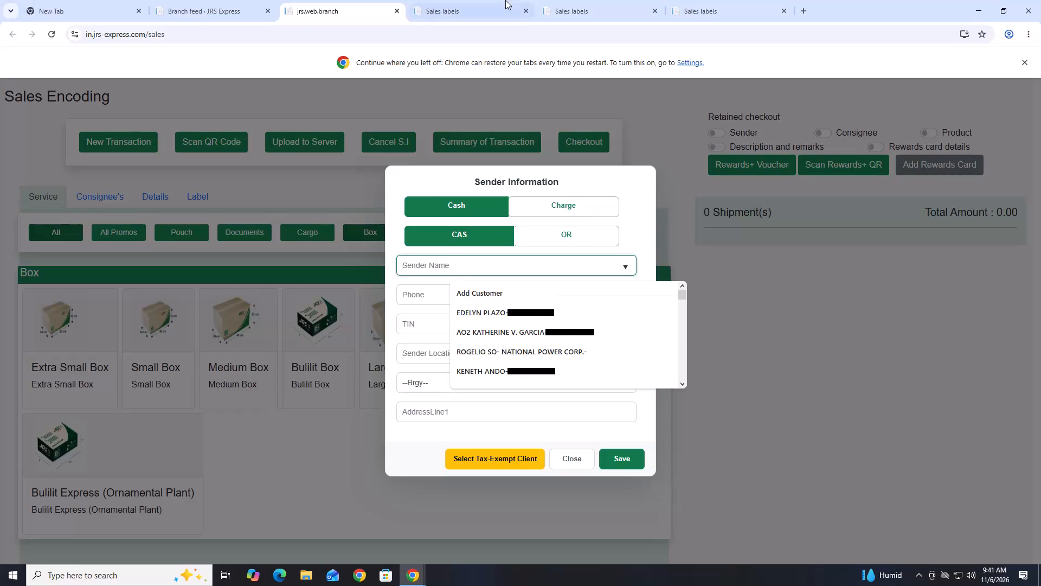
Search the existing customers for the sender by first name in the sender name field, and clear the search text.
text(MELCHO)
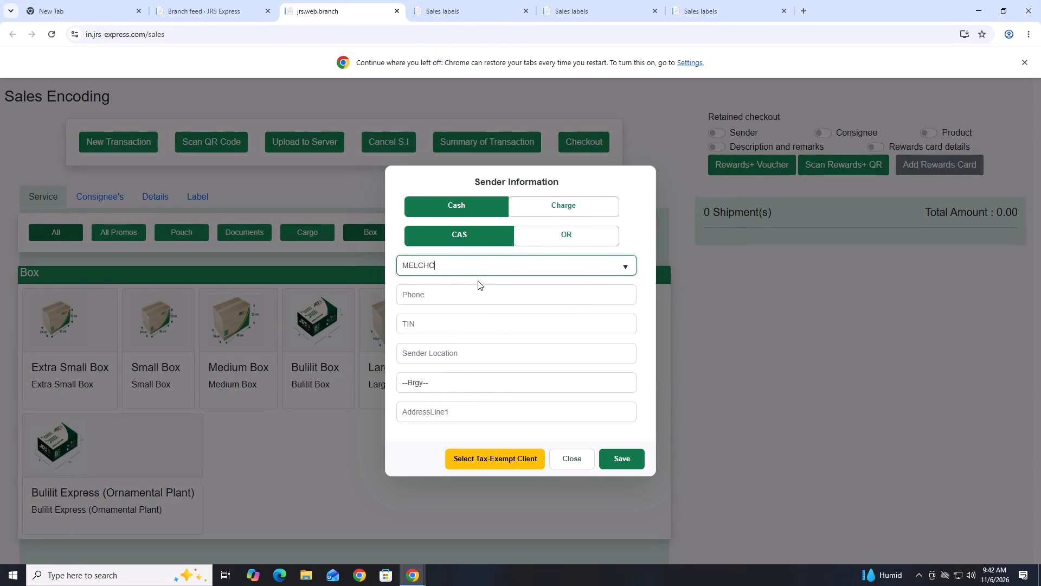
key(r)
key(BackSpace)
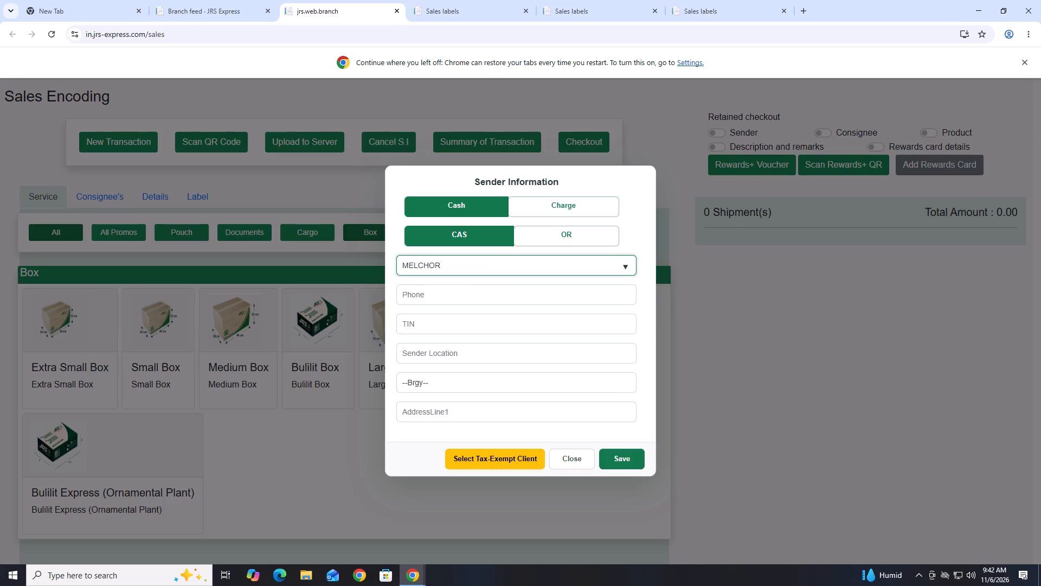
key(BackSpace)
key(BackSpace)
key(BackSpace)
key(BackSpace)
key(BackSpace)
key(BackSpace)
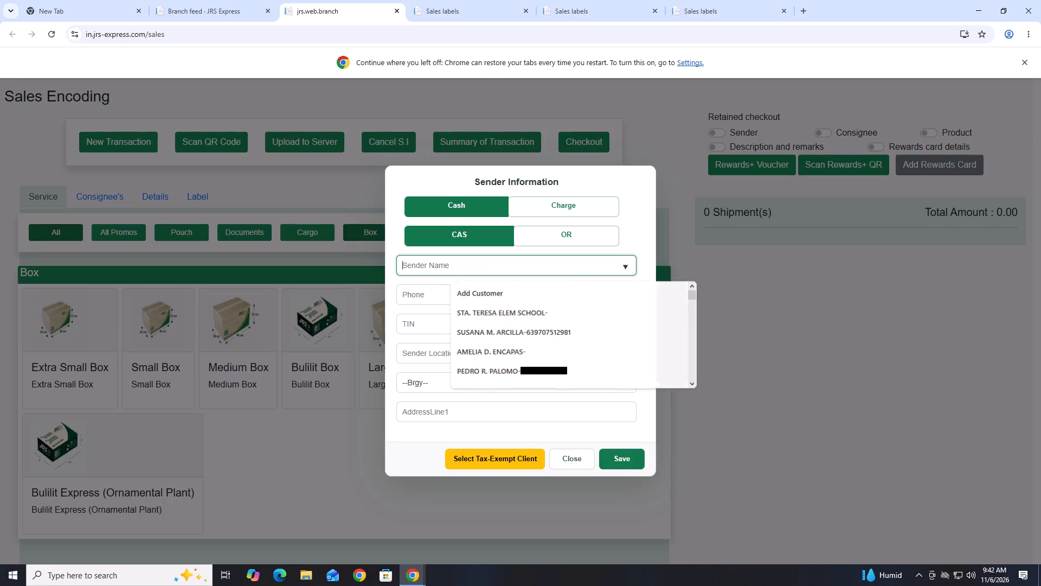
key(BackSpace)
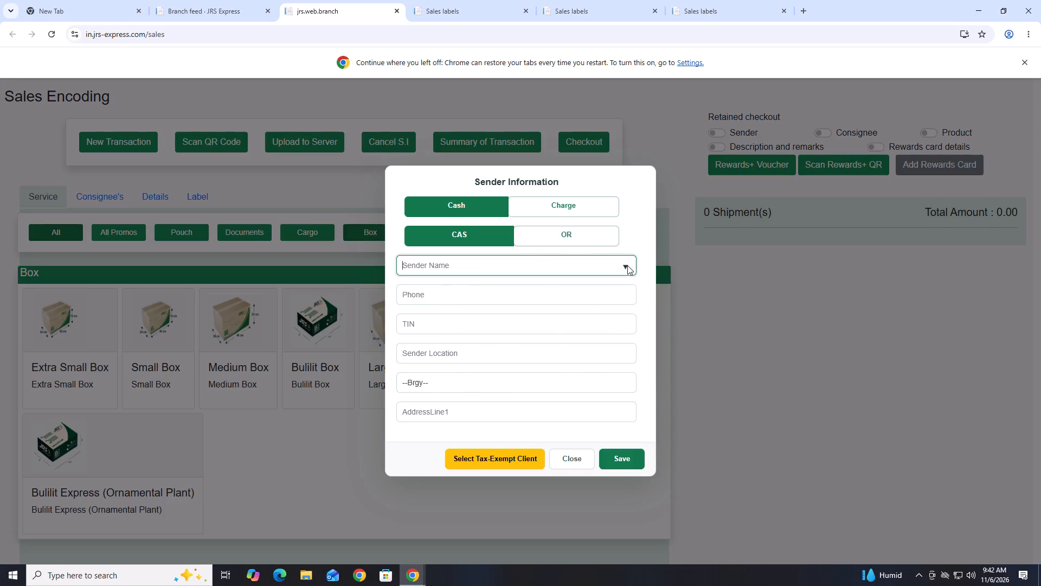
Add a new customer from the sender name list and enter the sender's full name in the registration form.
click(627, 265)
click(530, 297)
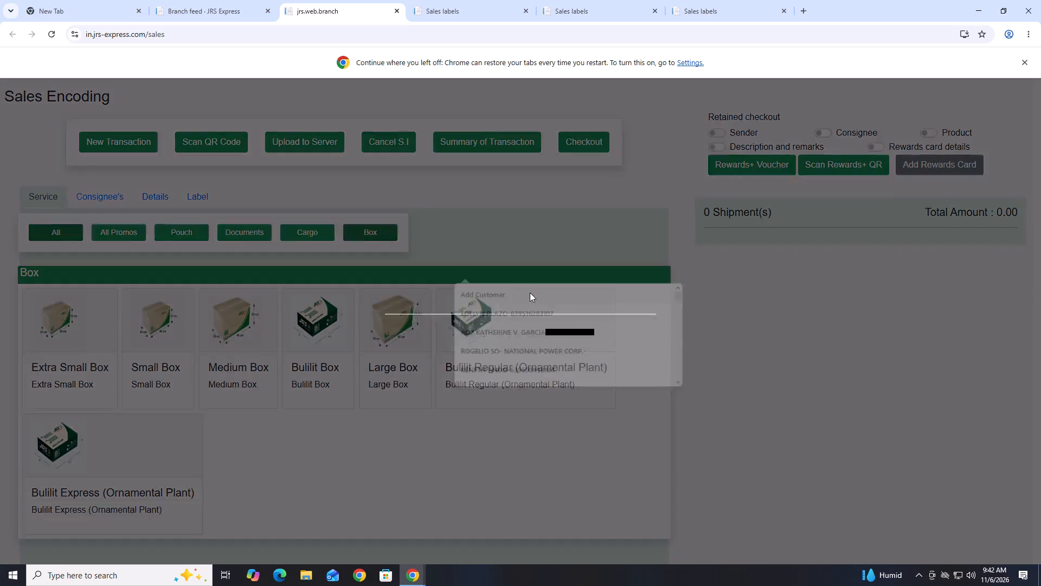
click(502, 236)
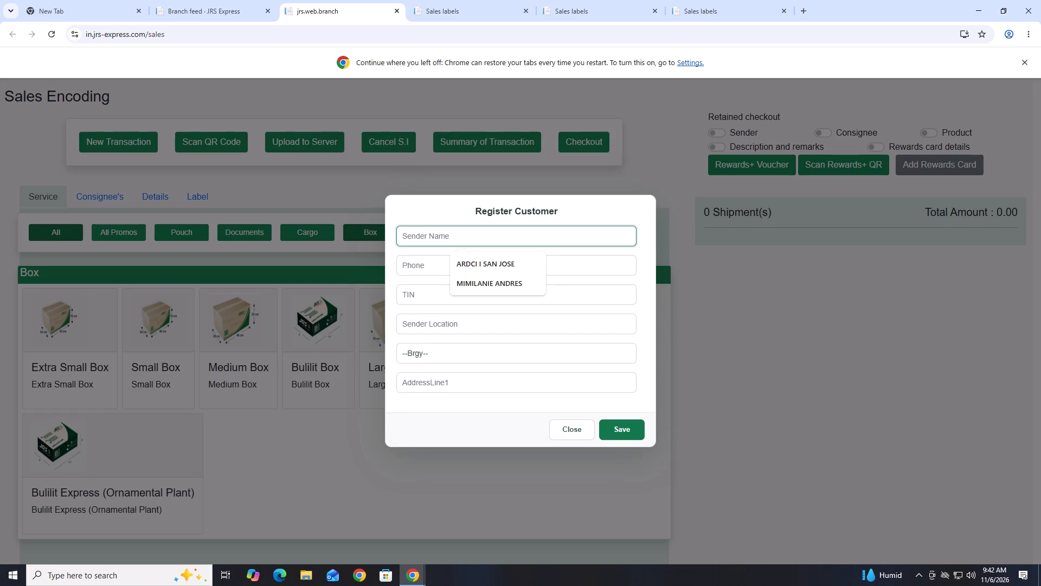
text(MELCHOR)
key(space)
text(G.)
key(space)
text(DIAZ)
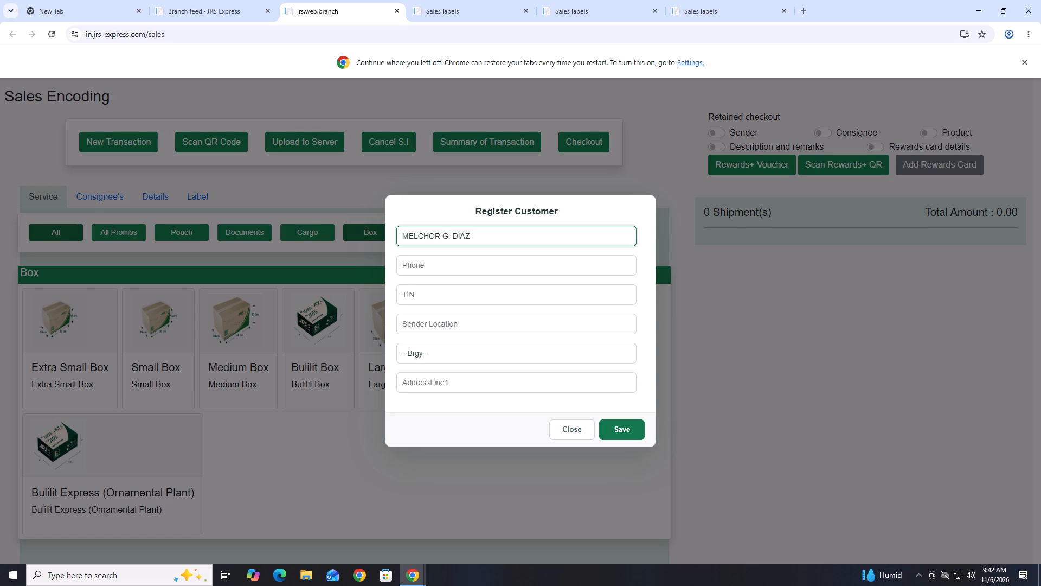
Activate the TIN field in the customer registration form.
click(507, 294)
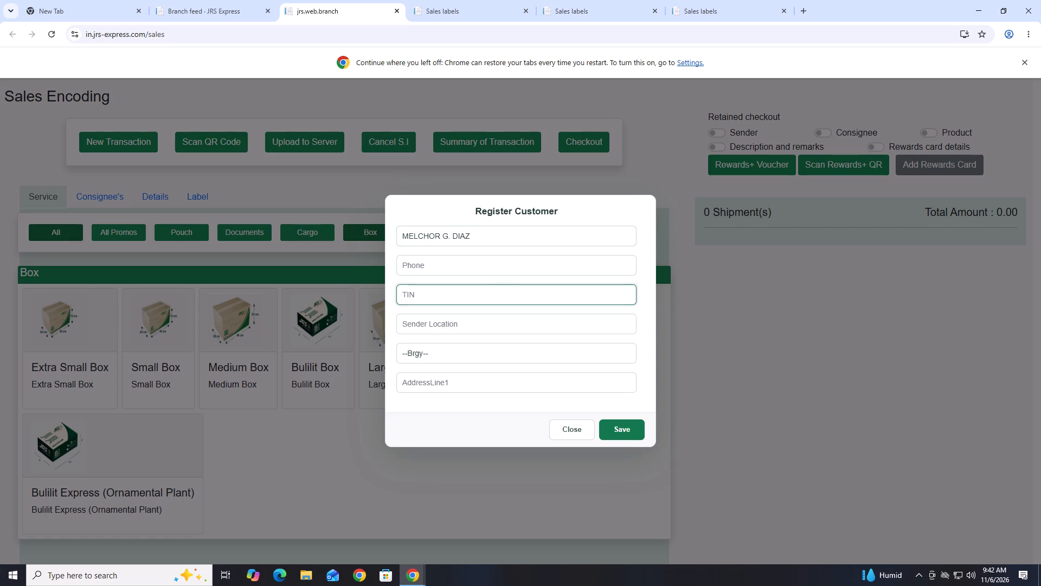
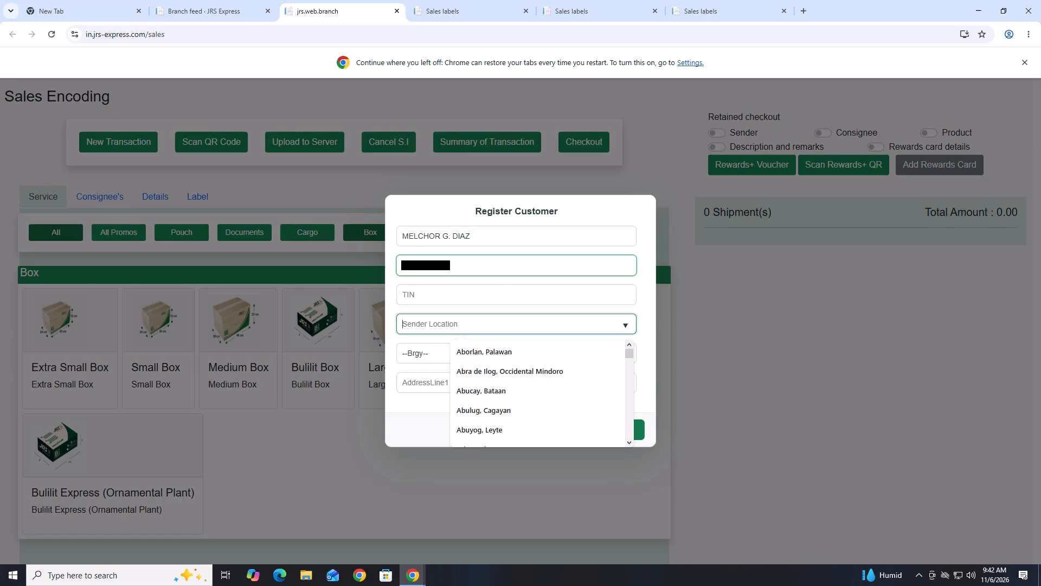
Set the sender's location to San Jose, Occidental Mindoro, fill in the barangay and address line, and save the customer registration.
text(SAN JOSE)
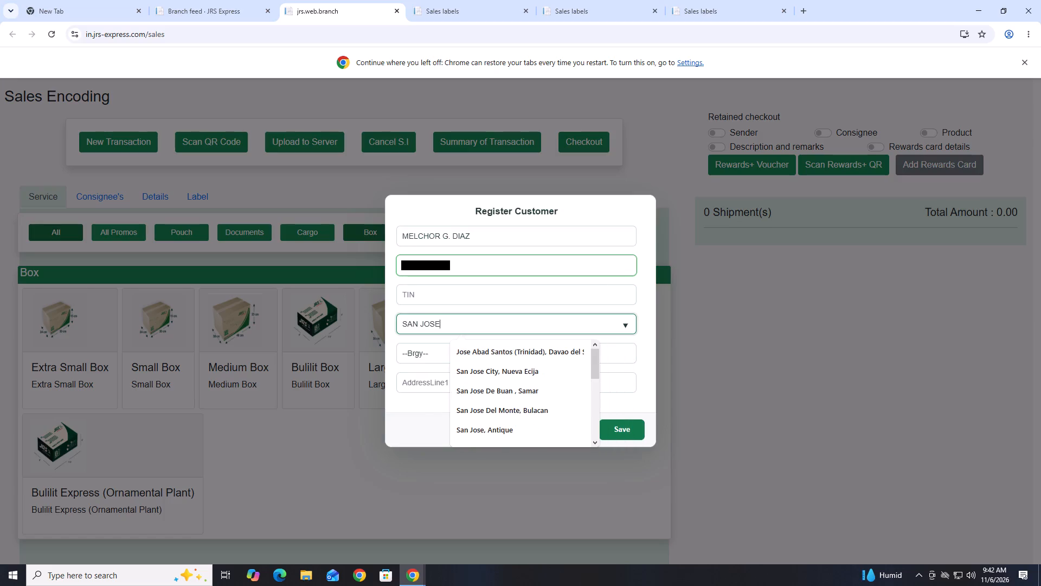
scroll(502, 416, down, 3)
click(523, 354)
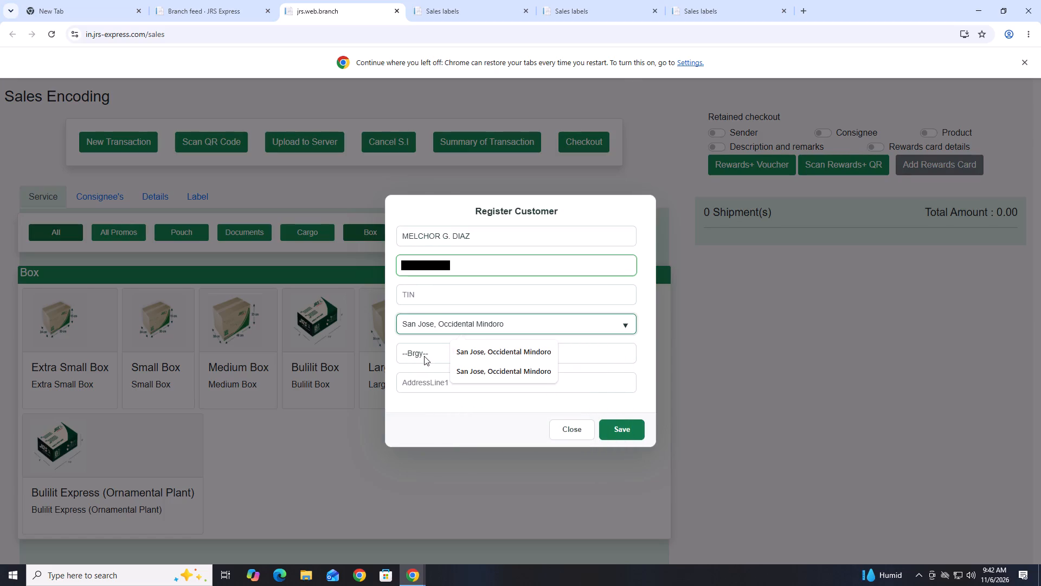
click(424, 356)
click(449, 322)
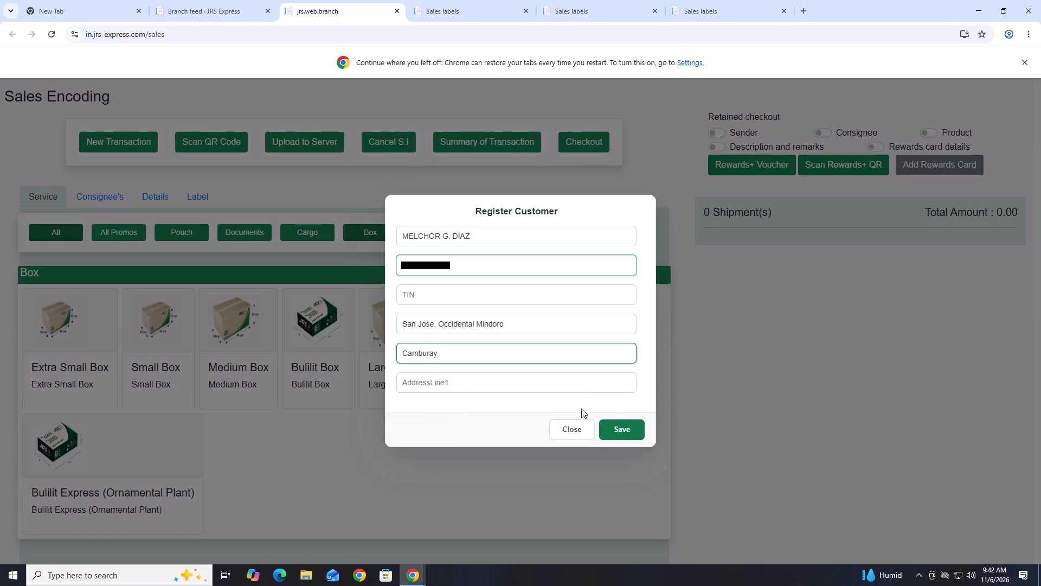
click(476, 385)
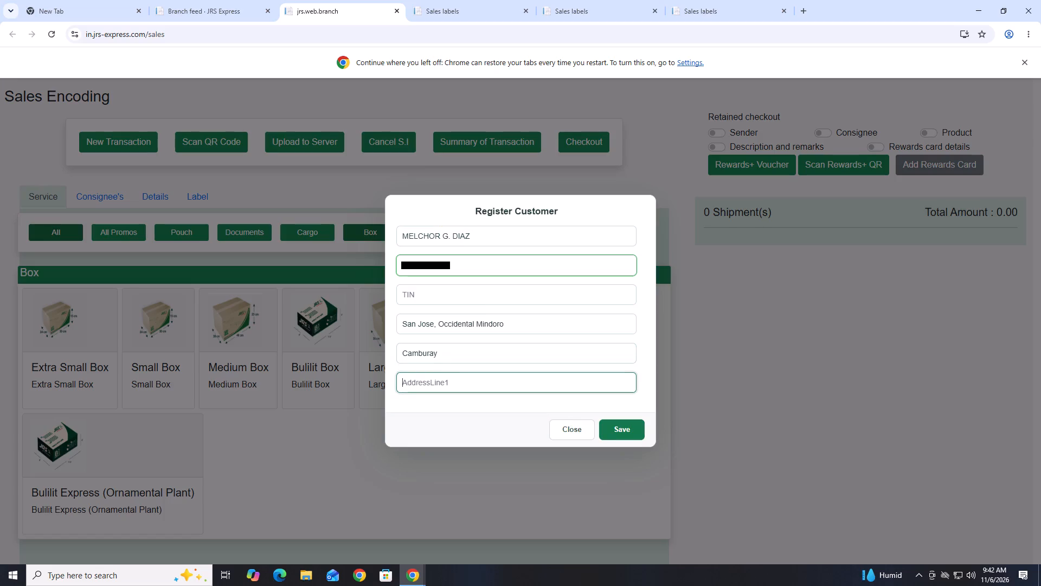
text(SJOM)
click(616, 429)
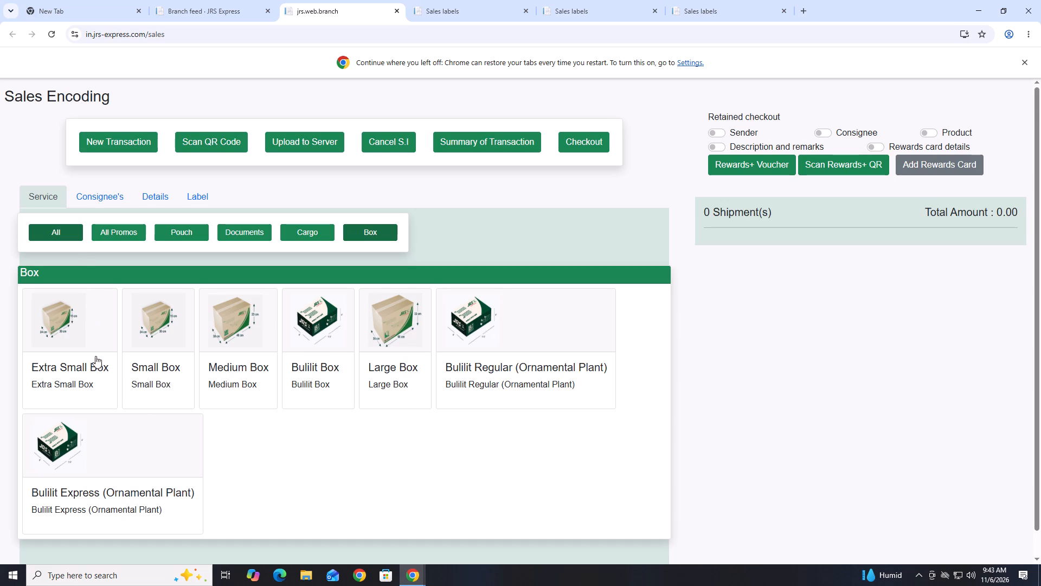
Choose the 1 Pounder from the Pouch services for the transaction.
scroll(121, 434, down, 11)
scroll(179, 276, up, 6)
click(171, 230)
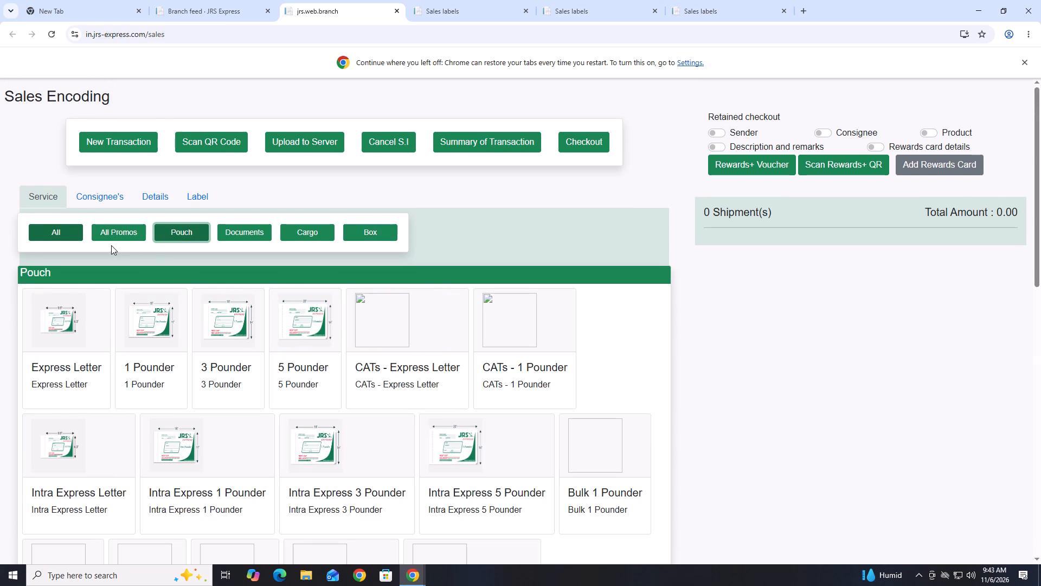
click(154, 324)
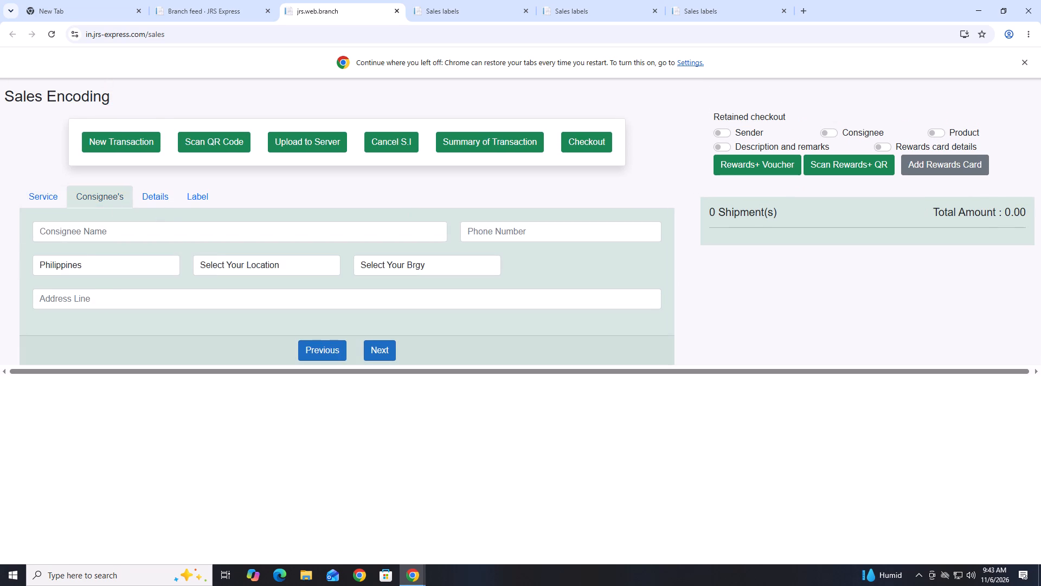
Enter PHIL. VETERAN'S BANK as the consignee name.
click(161, 234)
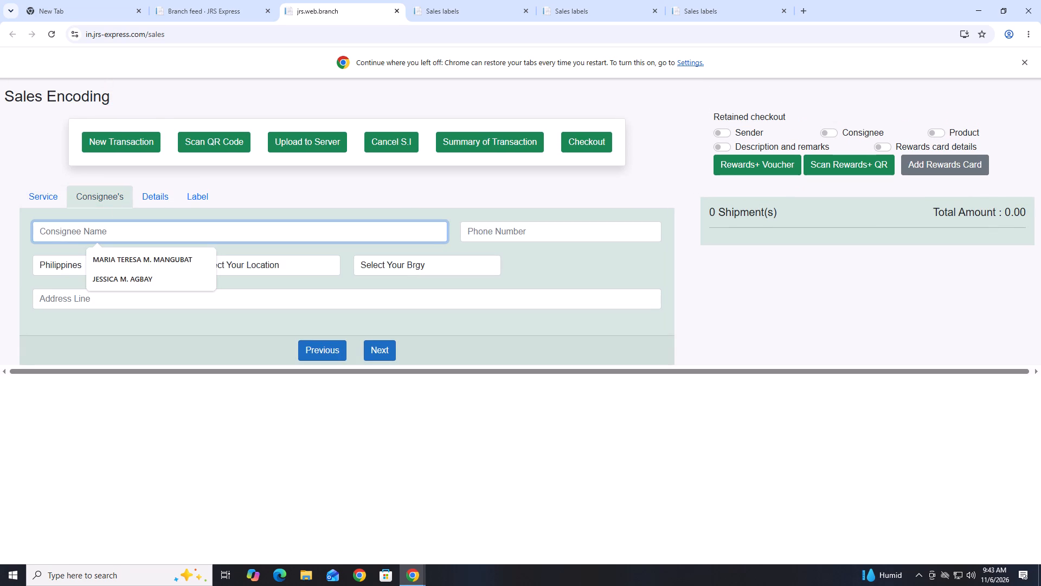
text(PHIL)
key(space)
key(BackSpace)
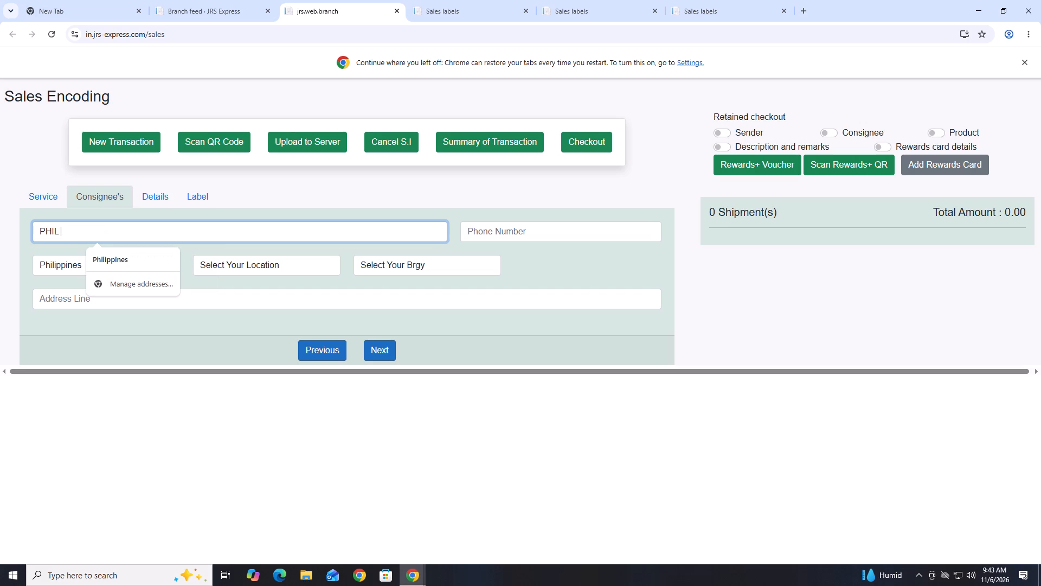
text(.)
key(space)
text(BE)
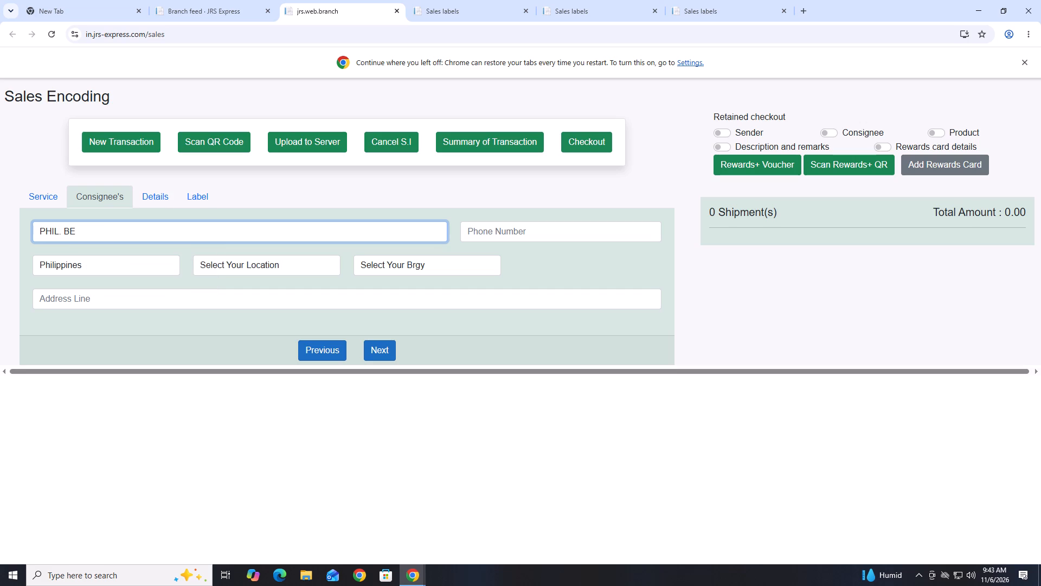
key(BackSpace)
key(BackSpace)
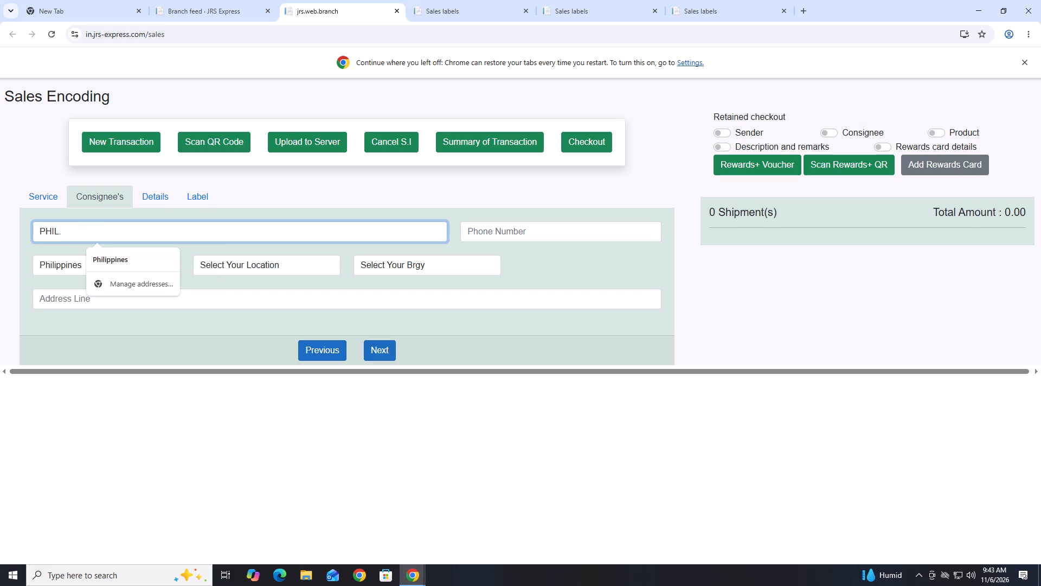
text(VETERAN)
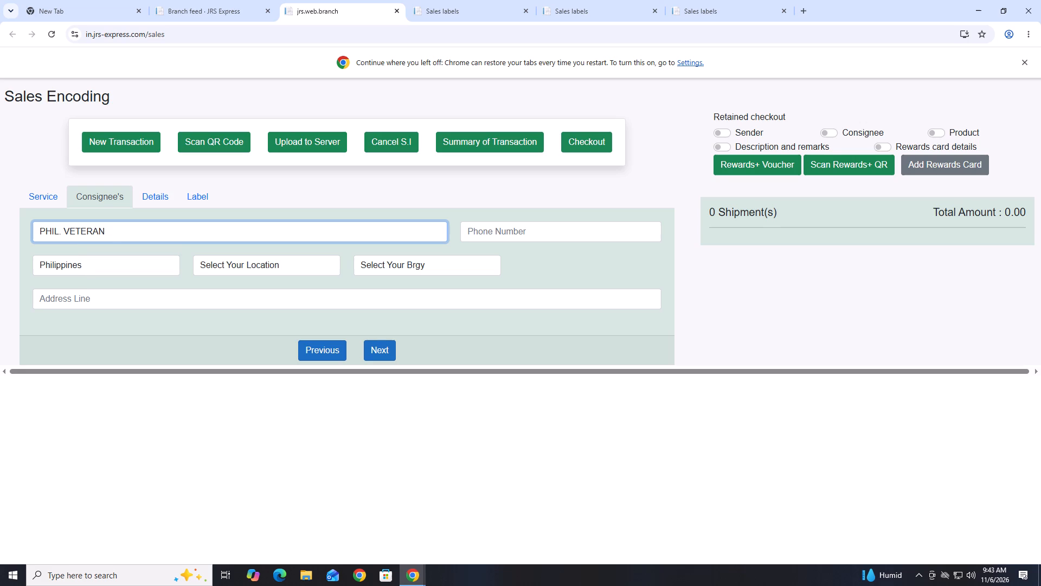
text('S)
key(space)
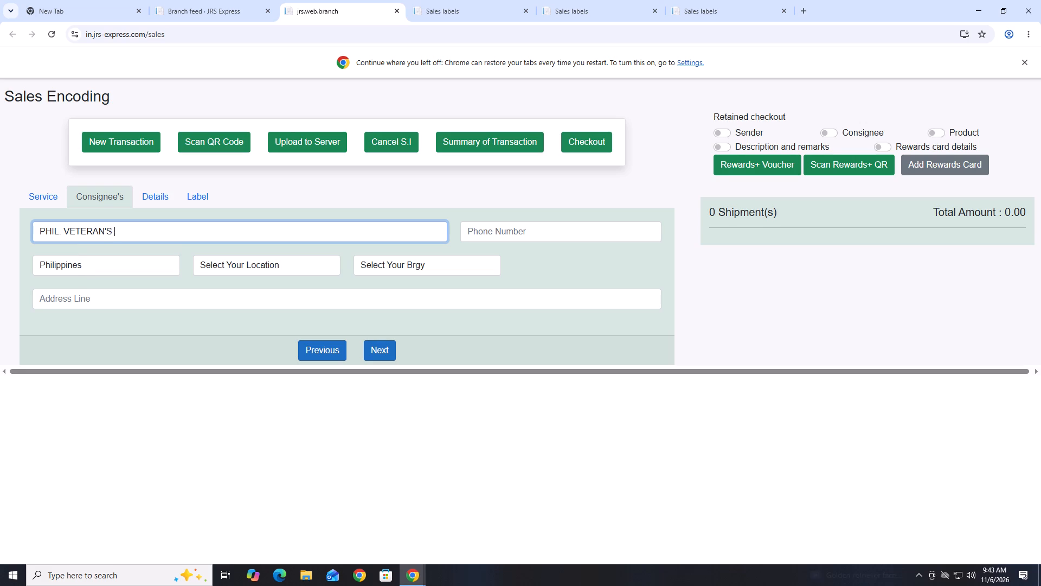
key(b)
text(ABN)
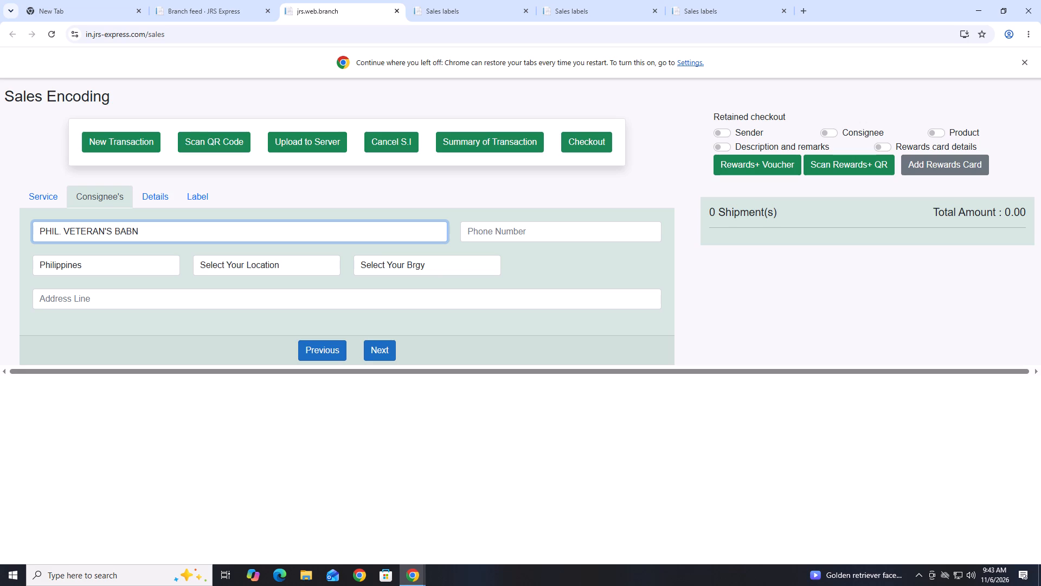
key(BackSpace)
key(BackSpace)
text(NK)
Append C/O and the contact person's full name after the bank in the consignee name.
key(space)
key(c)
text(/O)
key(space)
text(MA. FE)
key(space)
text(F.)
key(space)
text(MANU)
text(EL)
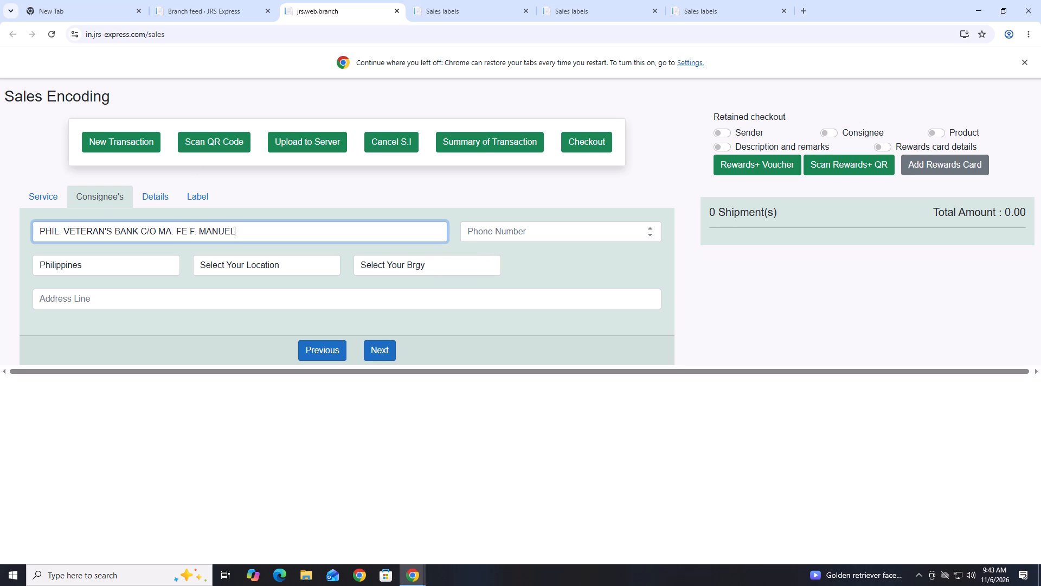
Set the consignee's location to Makati City, Metro Manila, and open the list of barangays.
click(495, 229)
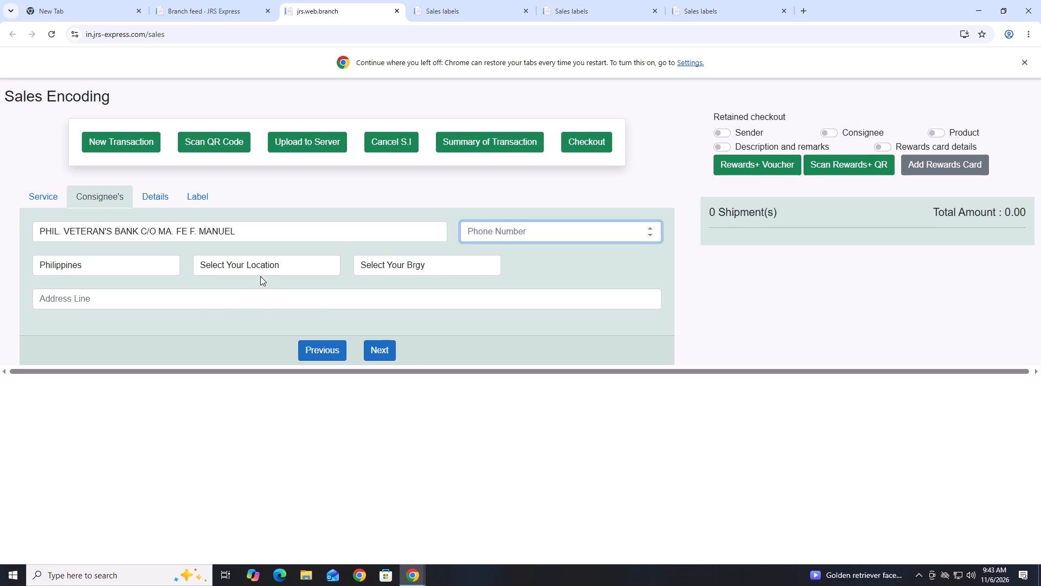
click(260, 268)
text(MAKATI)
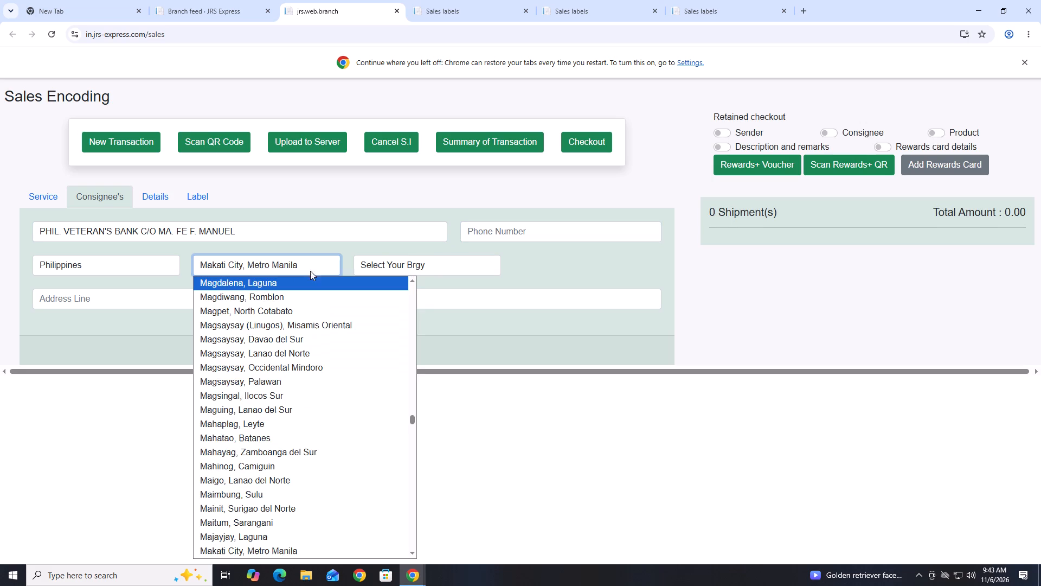
click(417, 262)
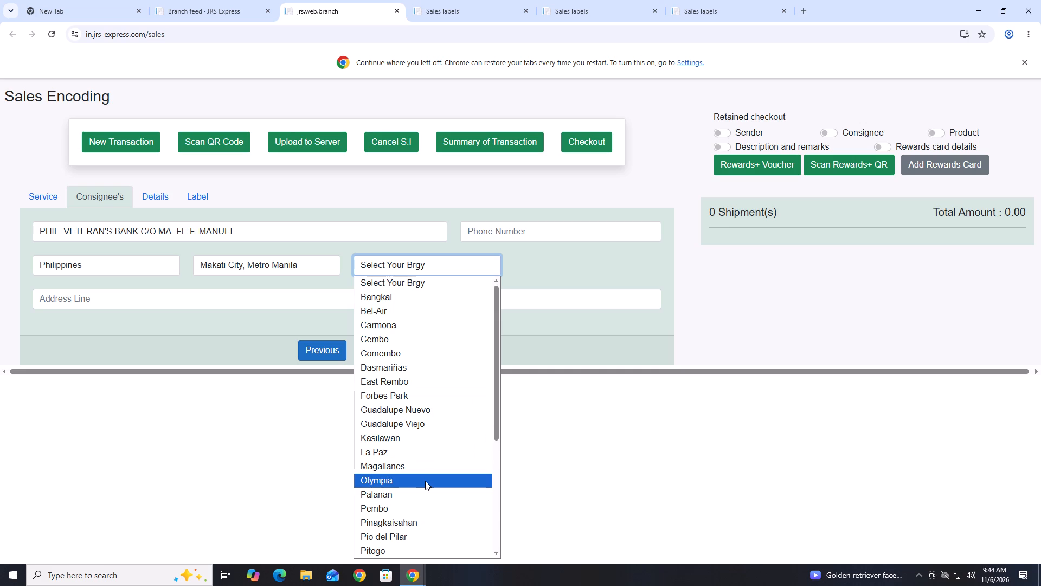
Enter ACQUIRED ASSETS DEPT. PVB in the consignee's address line.
click(213, 297)
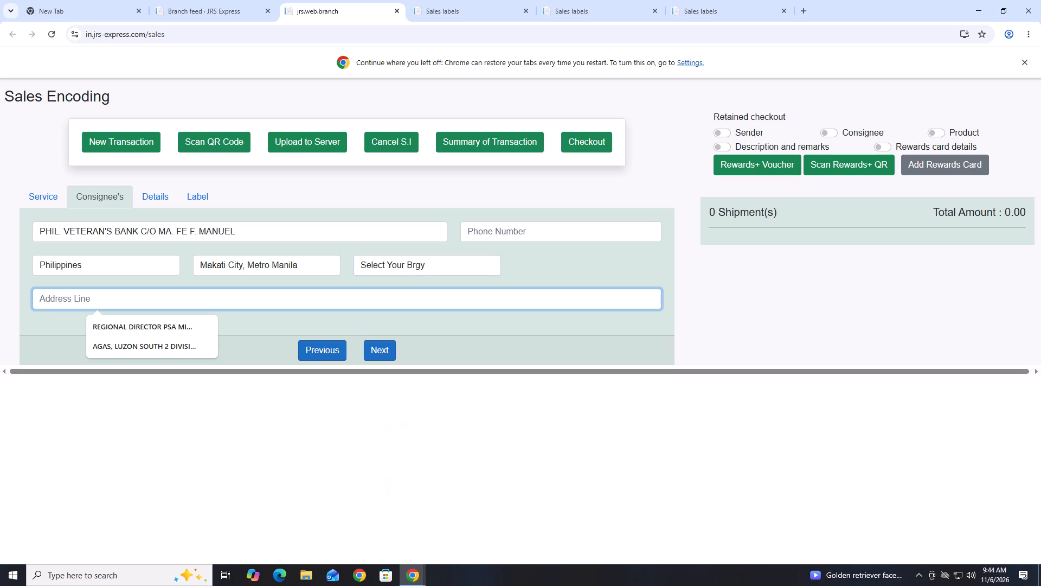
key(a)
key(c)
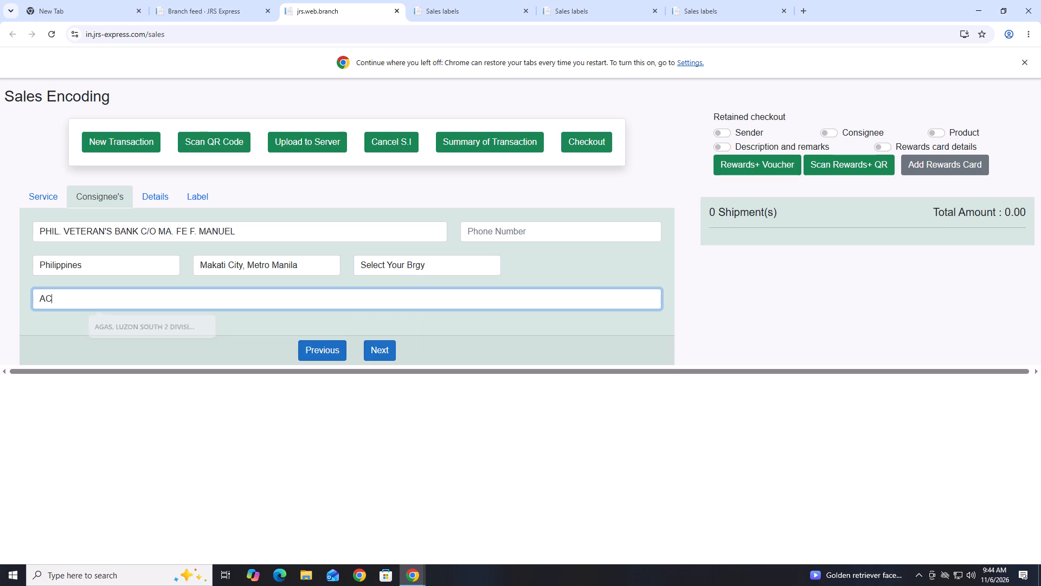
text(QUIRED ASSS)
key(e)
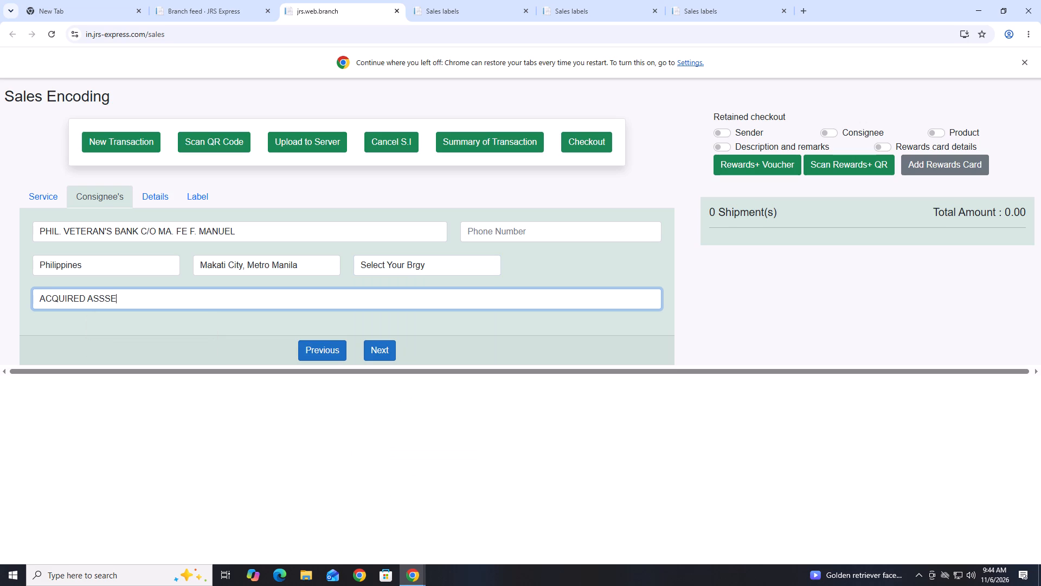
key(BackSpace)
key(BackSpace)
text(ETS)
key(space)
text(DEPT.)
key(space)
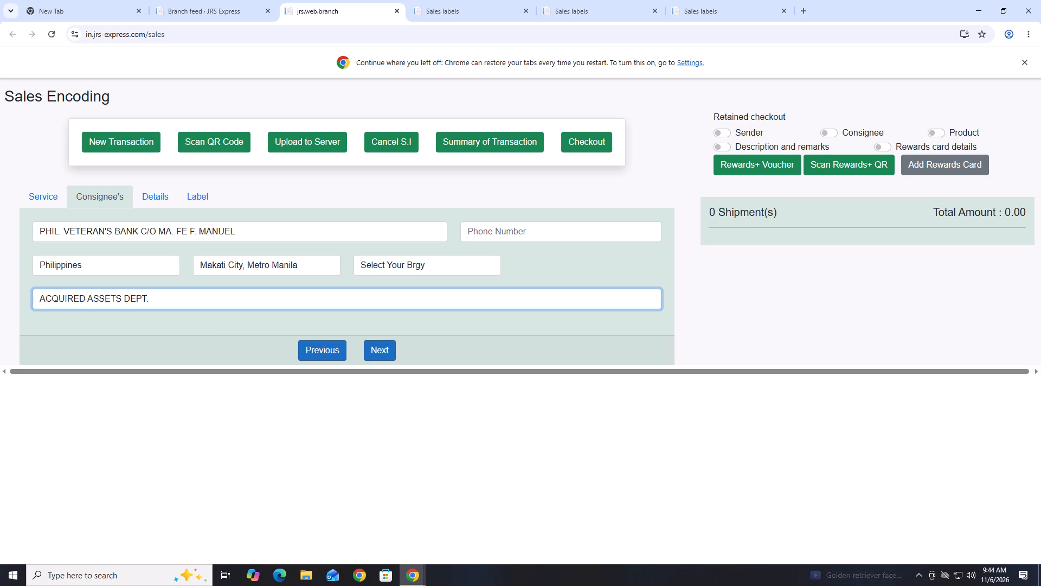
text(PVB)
Add a comma and the bank's street-corner location to the end of the consignee's address line.
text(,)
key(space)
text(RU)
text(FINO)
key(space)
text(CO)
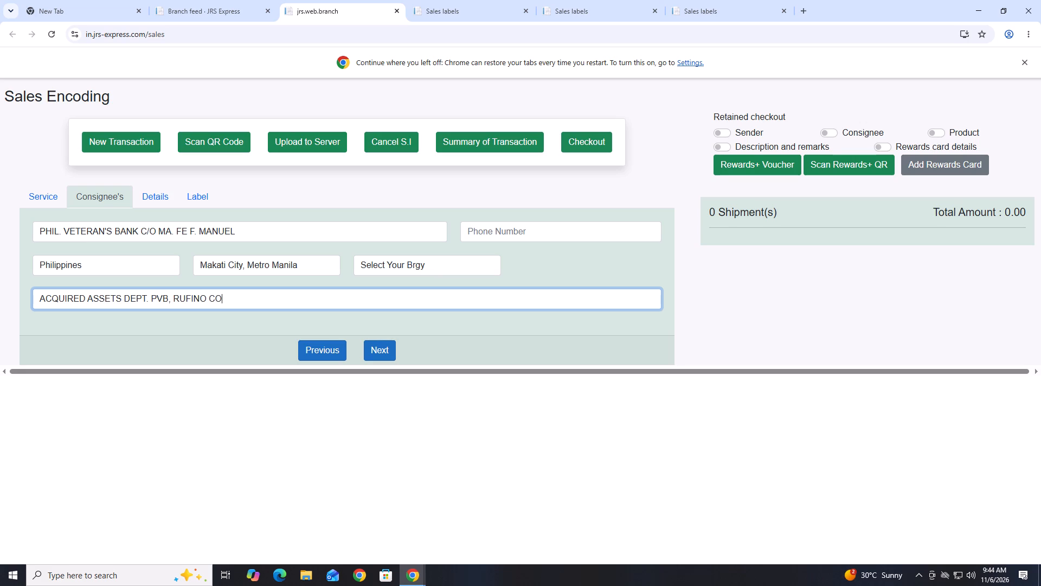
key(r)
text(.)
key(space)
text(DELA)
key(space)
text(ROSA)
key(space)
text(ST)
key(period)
Proceed to the shipment details and set the item description to Documents.
click(381, 354)
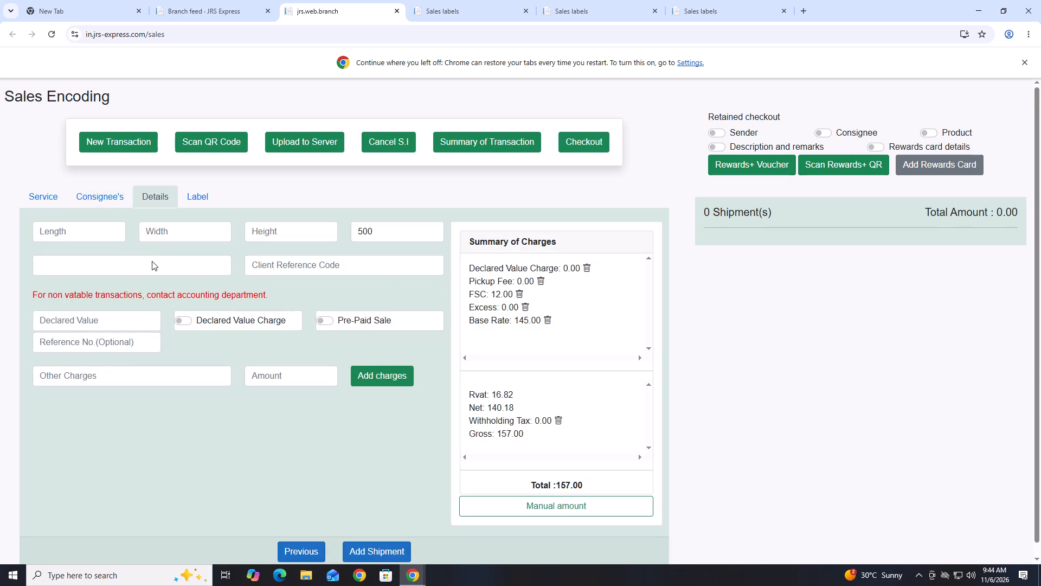
click(152, 262)
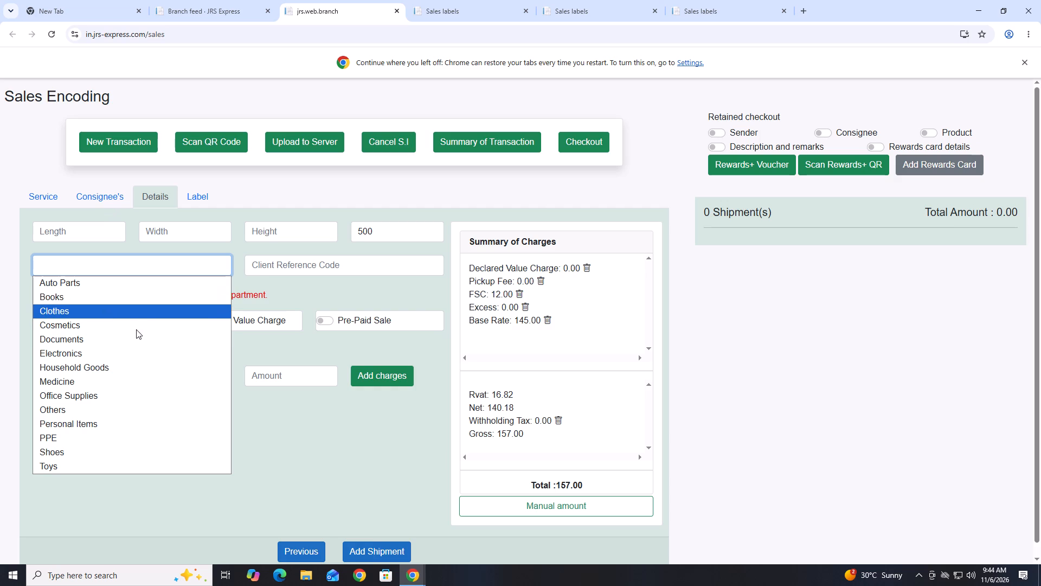
click(136, 339)
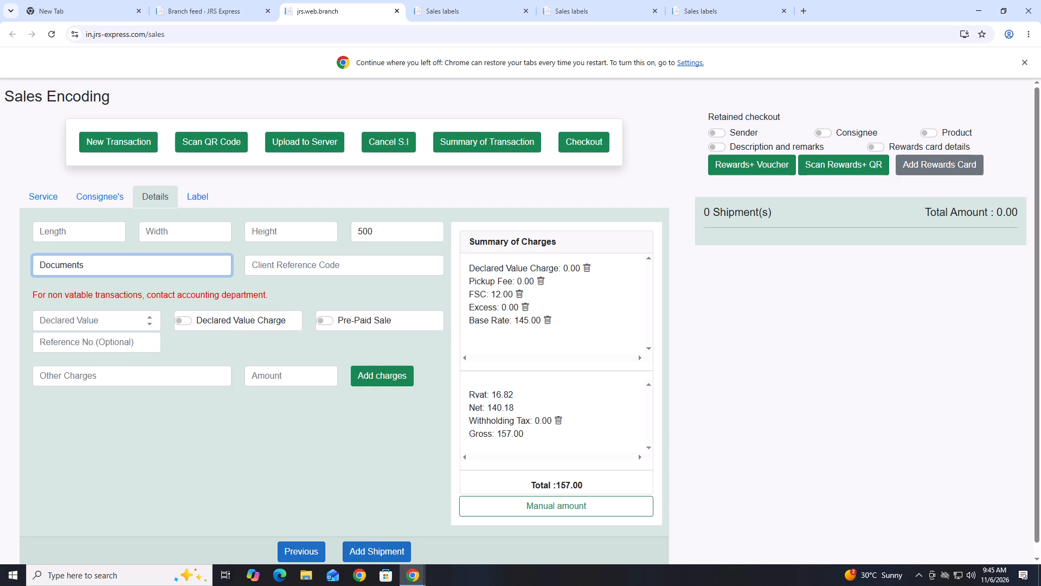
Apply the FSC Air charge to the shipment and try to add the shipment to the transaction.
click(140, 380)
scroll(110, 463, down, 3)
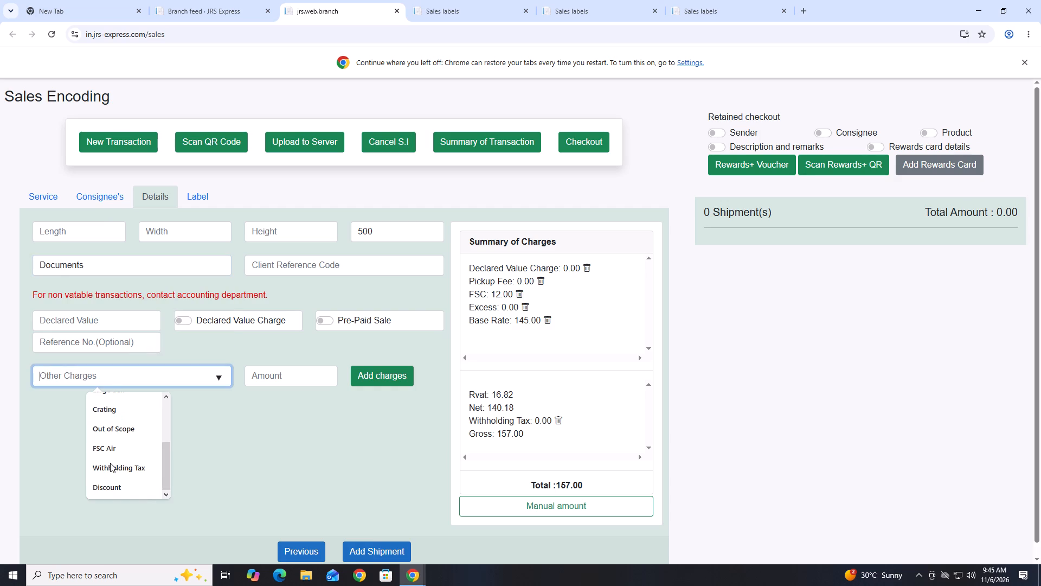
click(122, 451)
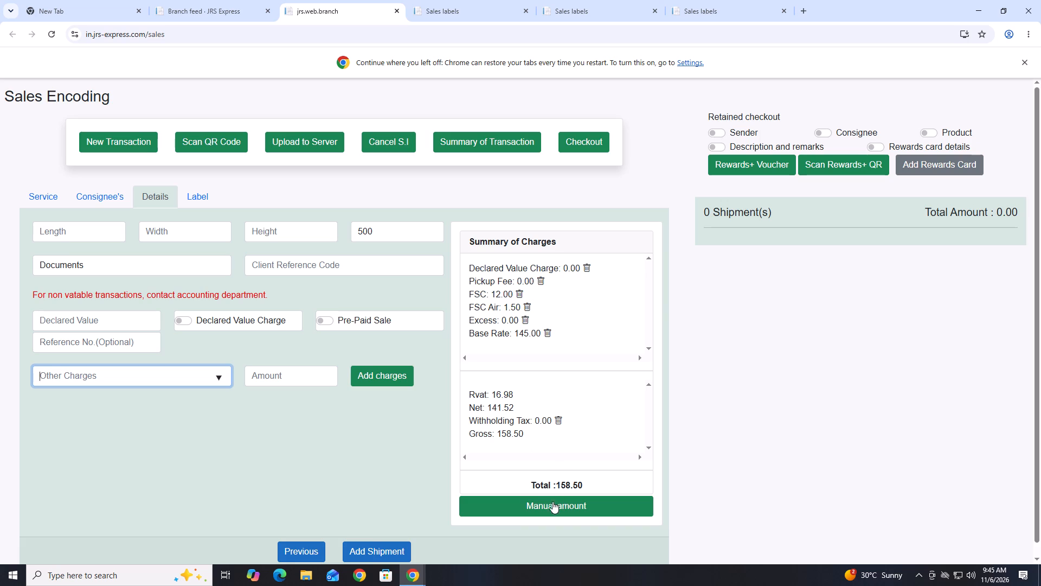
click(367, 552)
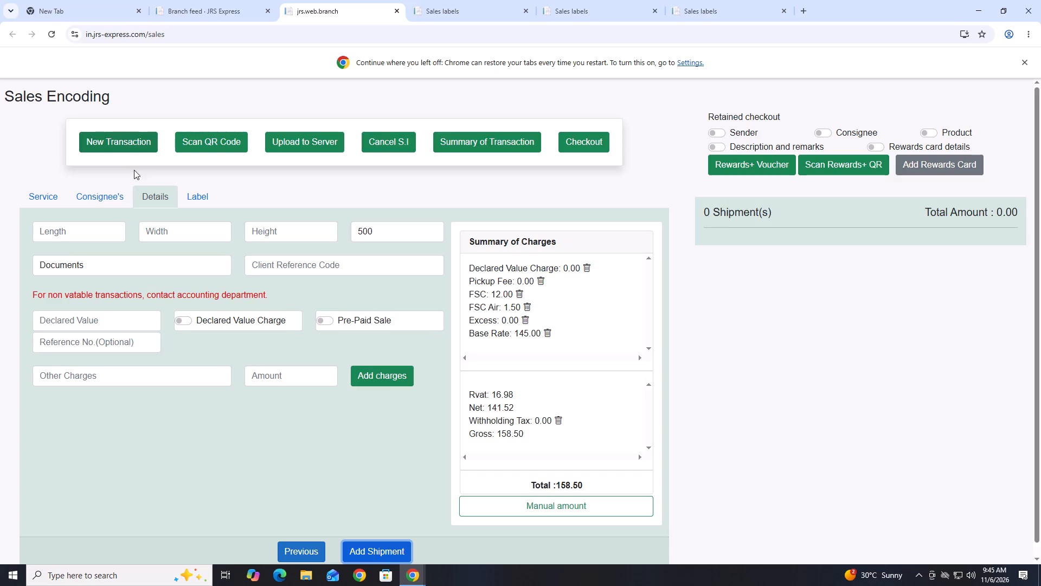
Start a new transaction, find the registered sender by name, and save the sender information with Cash and CAS.
click(112, 129)
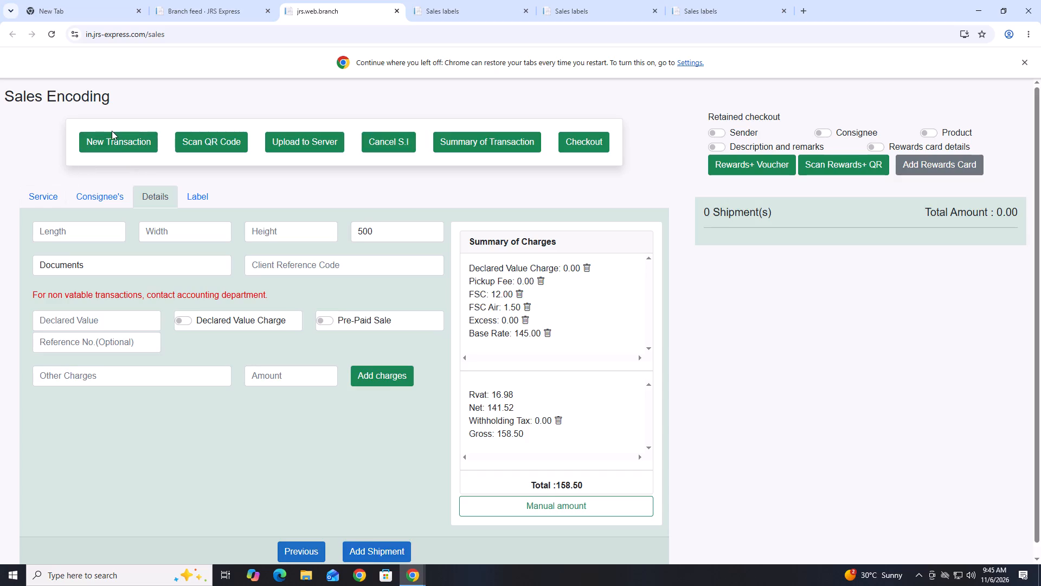
click(114, 141)
click(516, 269)
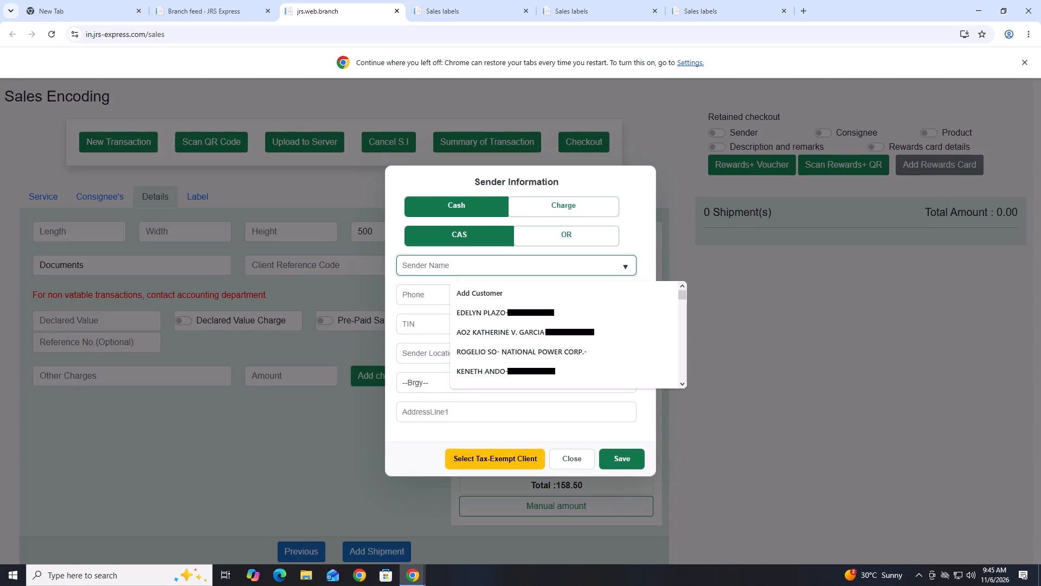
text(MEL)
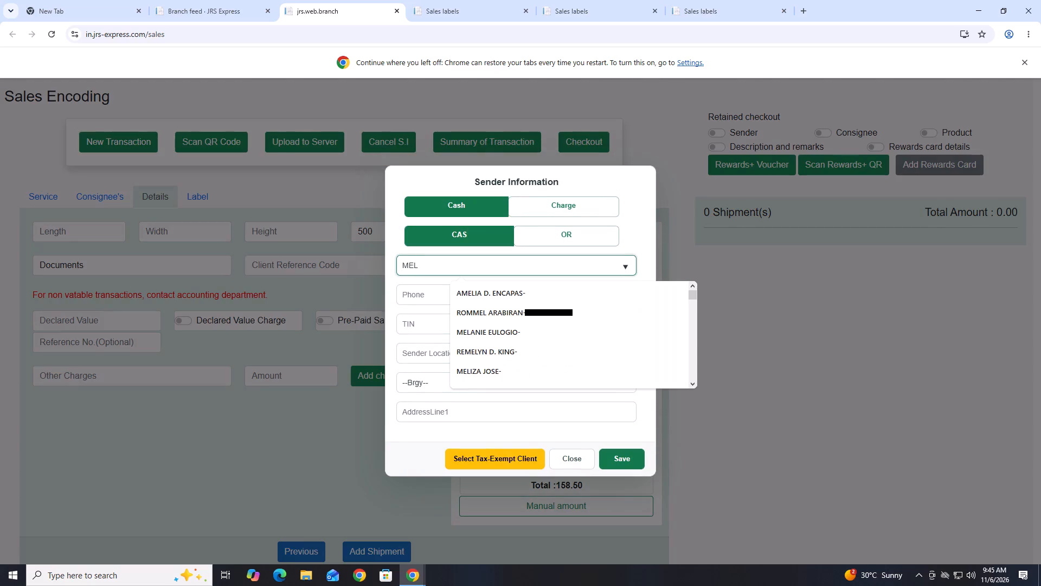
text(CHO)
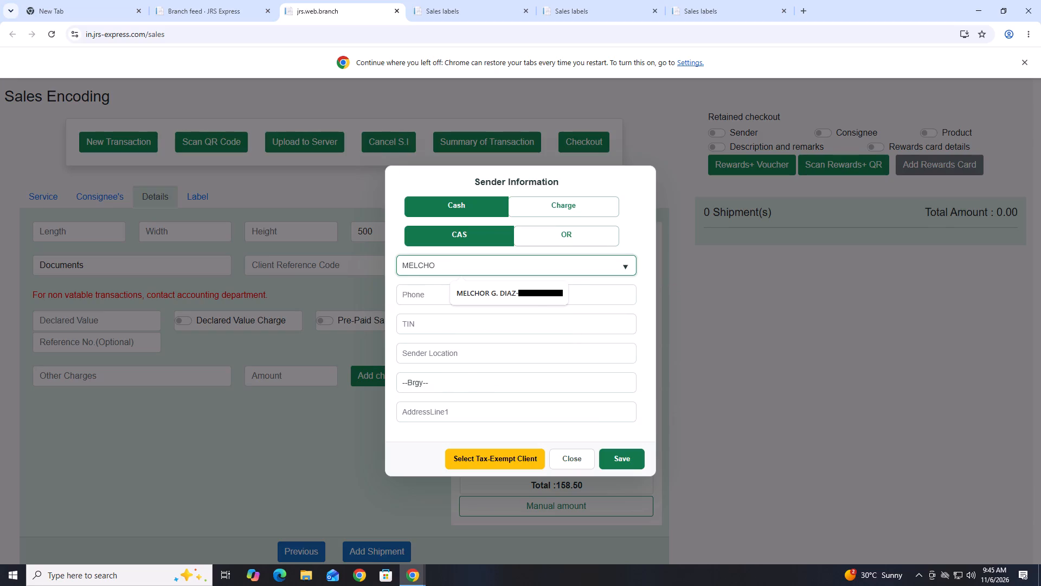
click(530, 294)
click(638, 463)
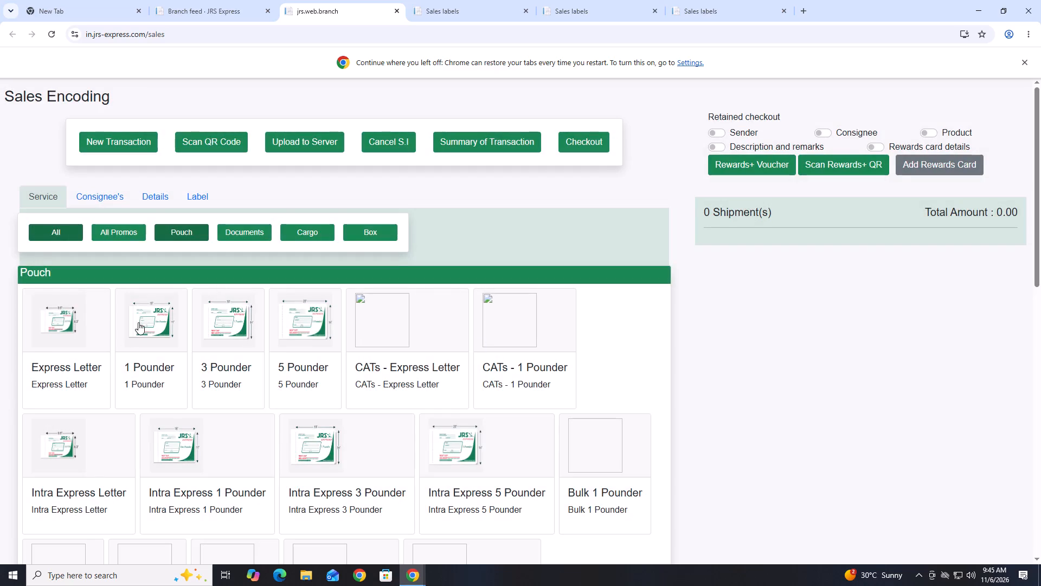
Choose the 1 Pounder pouch service again and continue past the consignee's details to the shipment details.
click(138, 322)
click(380, 348)
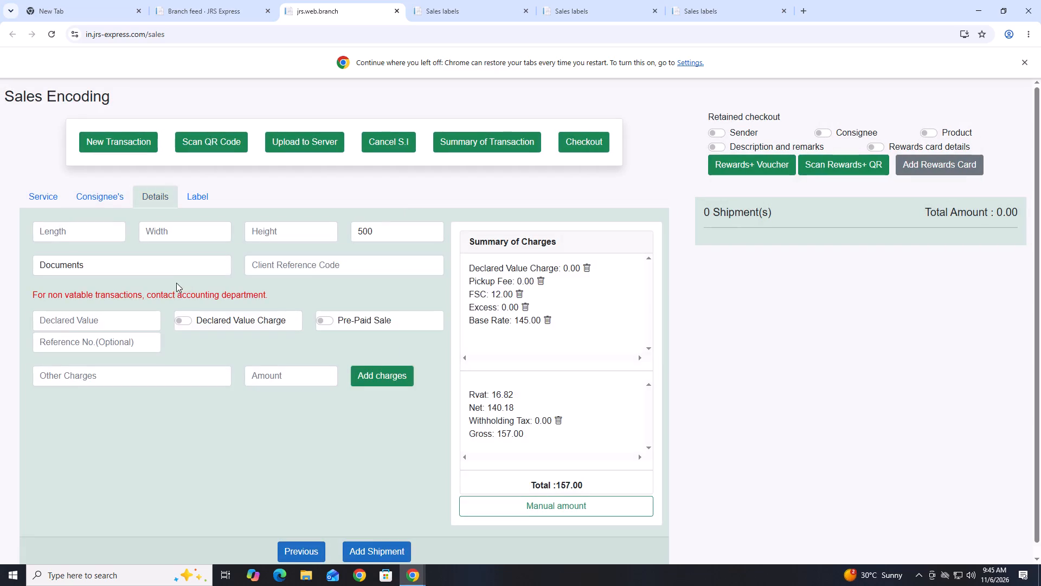
Apply the FSC Air charge to the 1 Pounder documents shipment and add the shipment to the transaction.
click(112, 377)
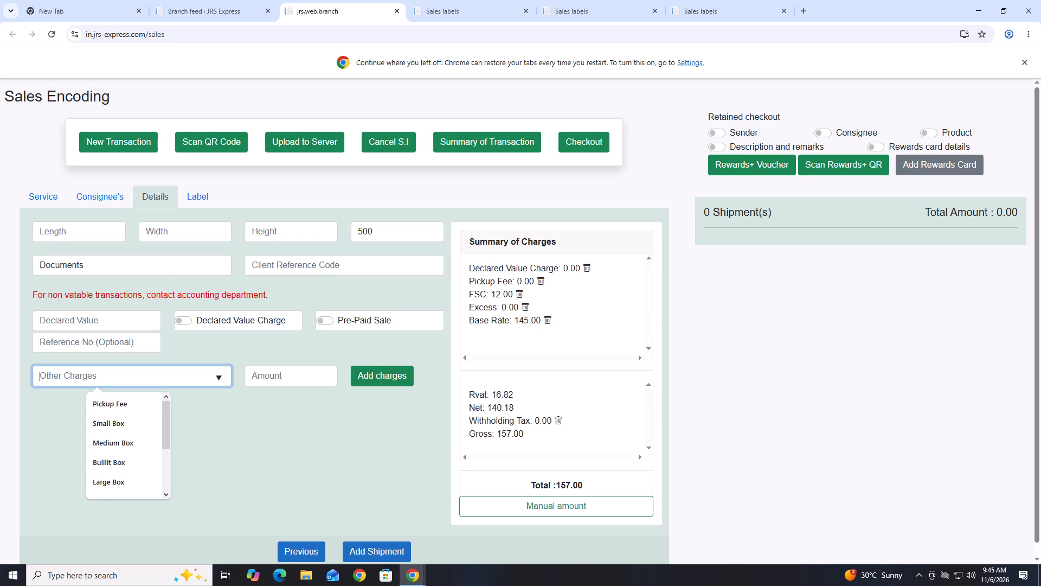
scroll(126, 469, down, 4)
click(116, 450)
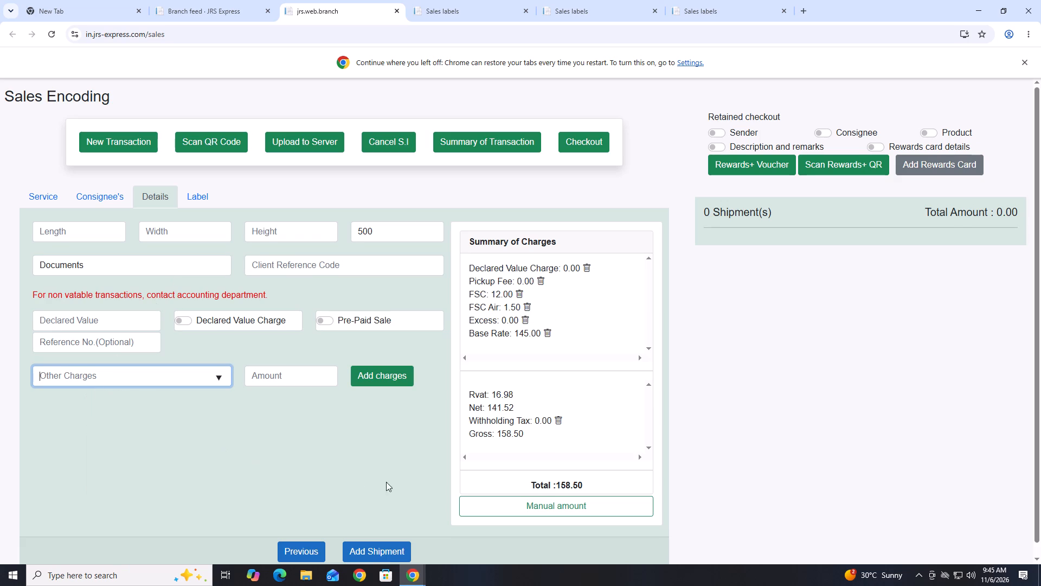
click(384, 551)
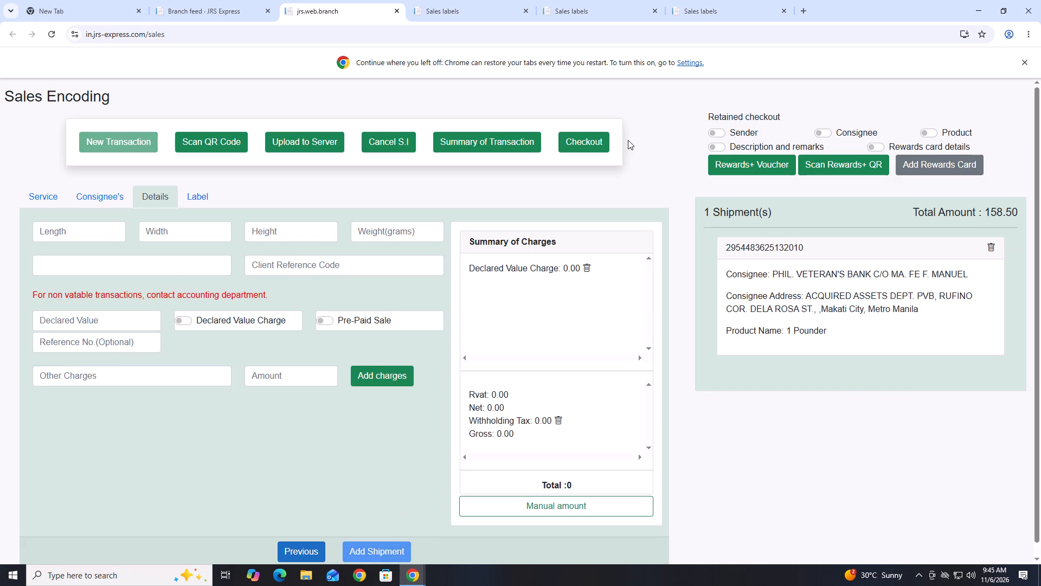
Check out the shipment with Cash as the payment method and Walk In as the transaction type.
click(593, 144)
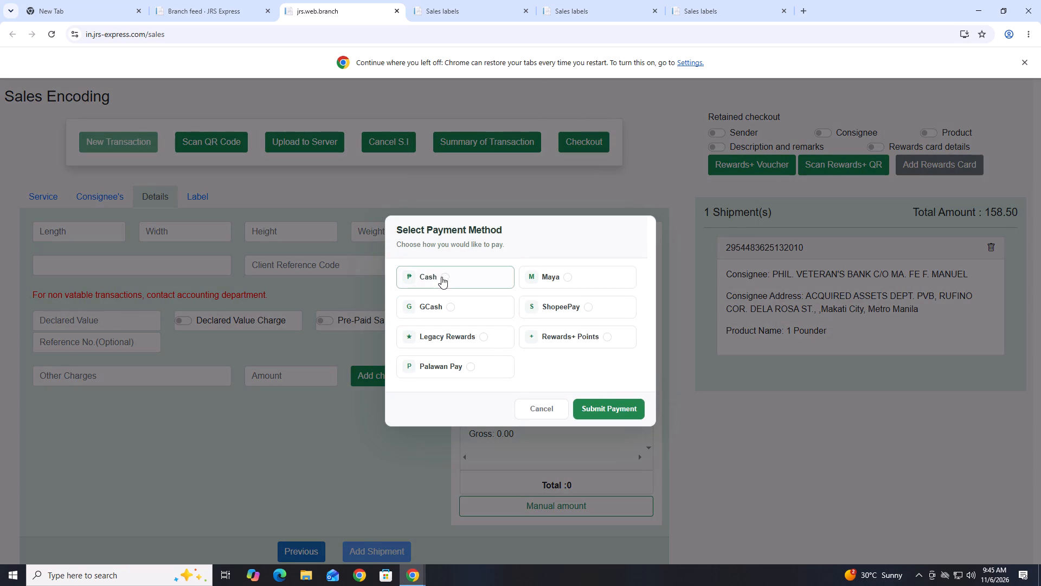
click(443, 274)
click(611, 408)
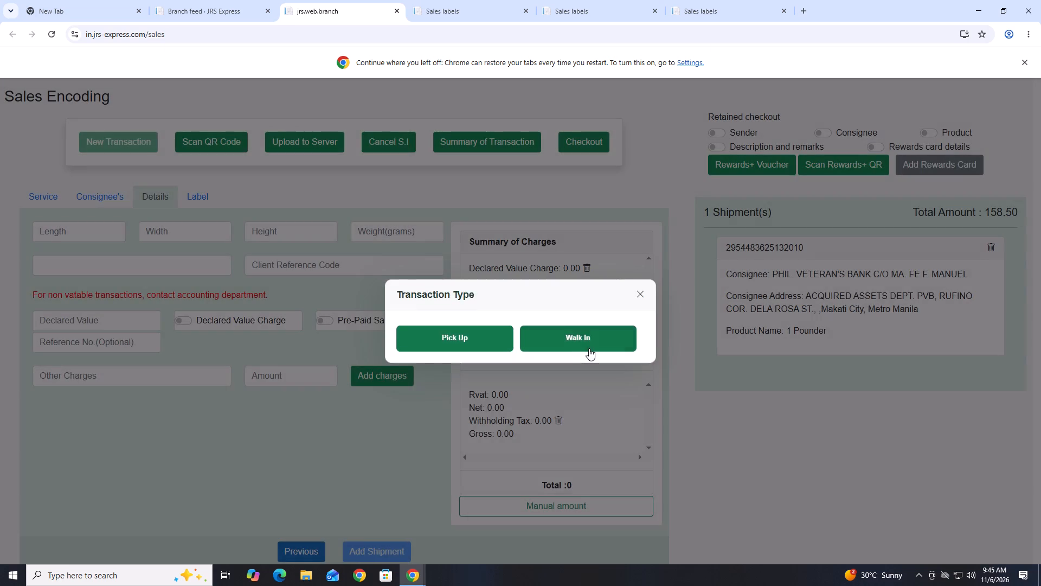
click(591, 347)
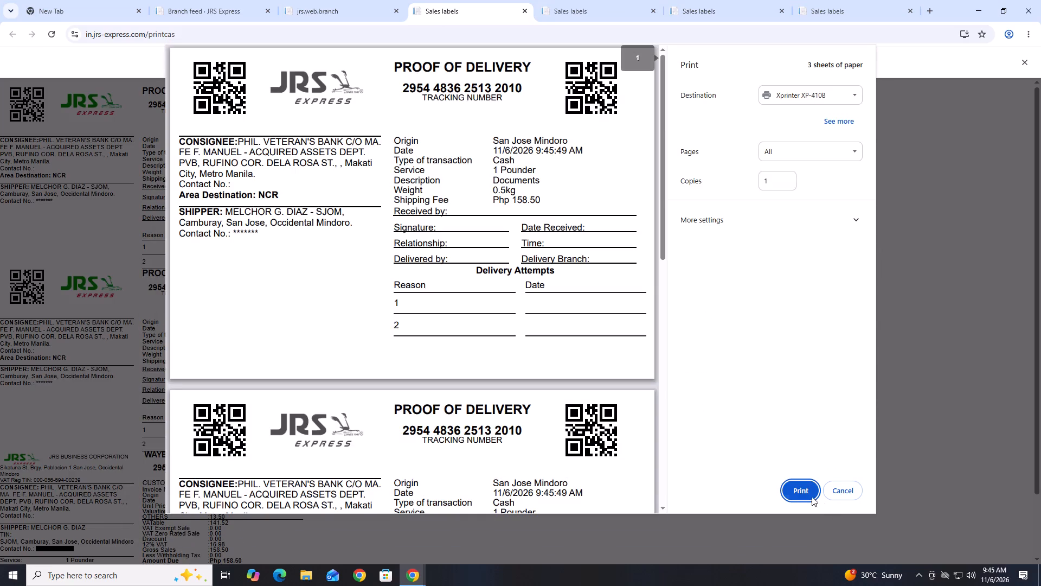
Print one copy of all proof-of-delivery and waybill invoice pages on the Xprinter XP-410B.
click(807, 494)
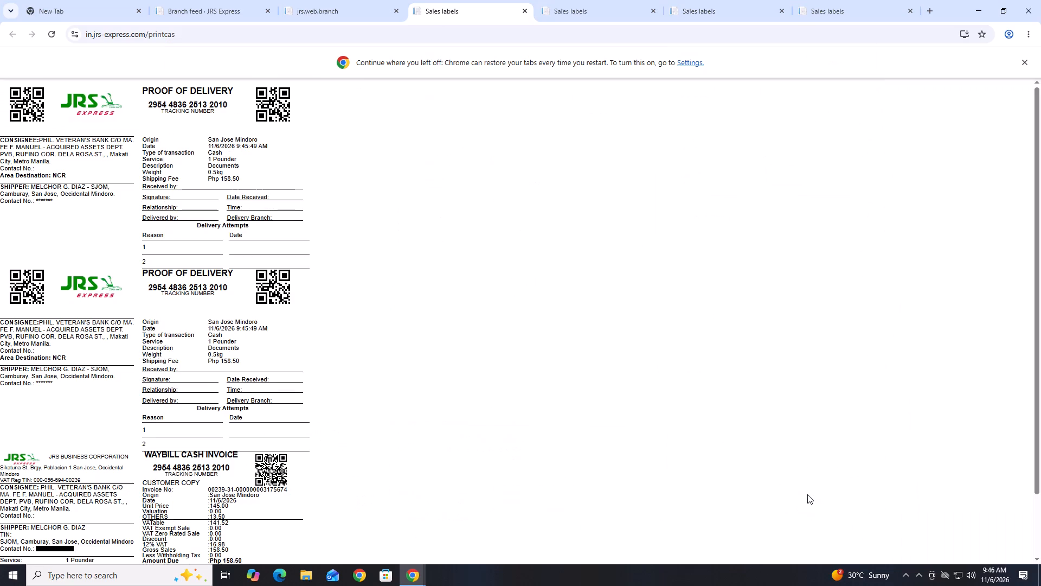
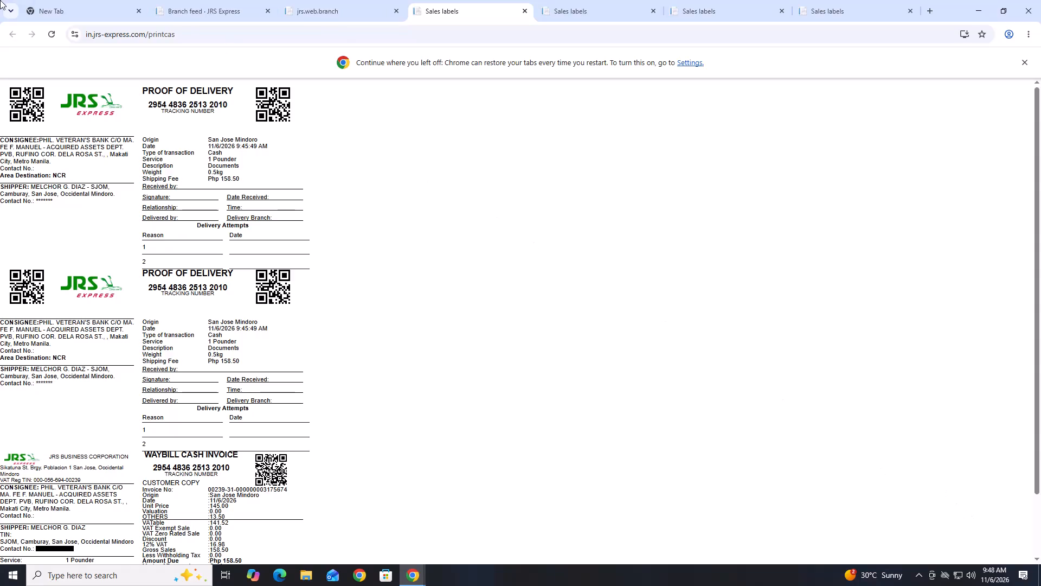
Start a new transaction in Sales Encoding.
click(219, 12)
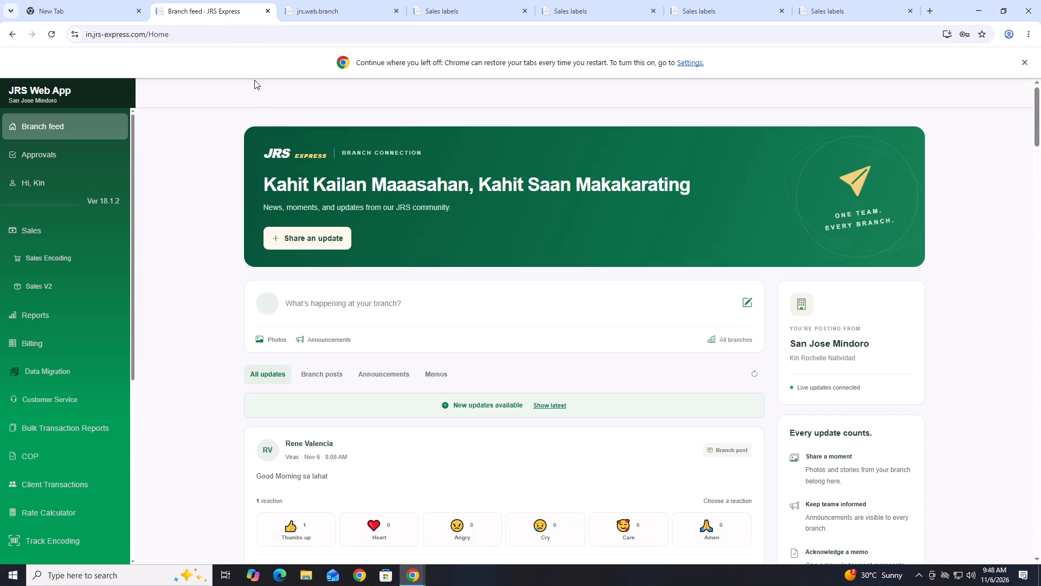
click(335, 11)
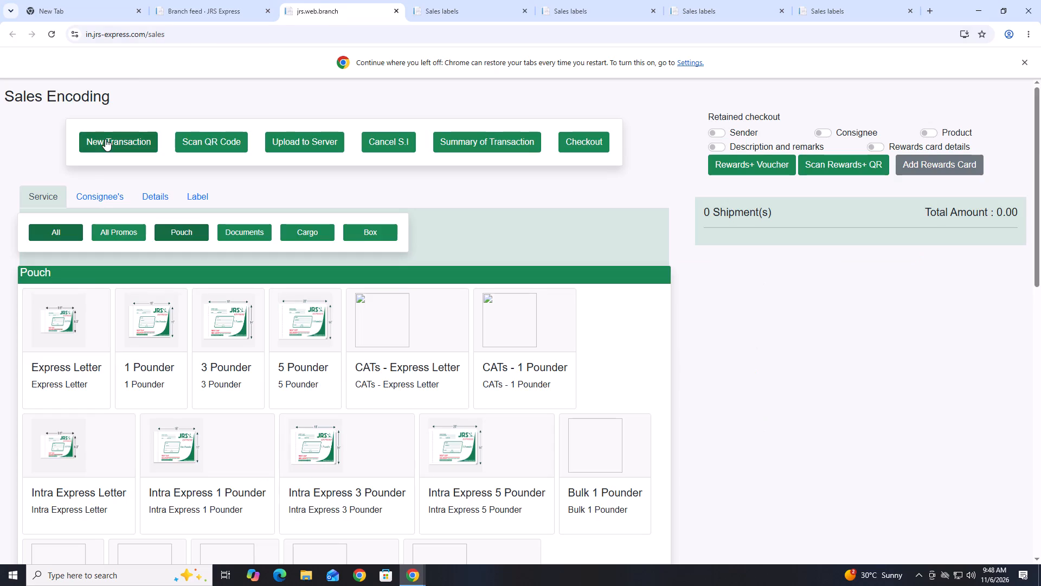
click(106, 139)
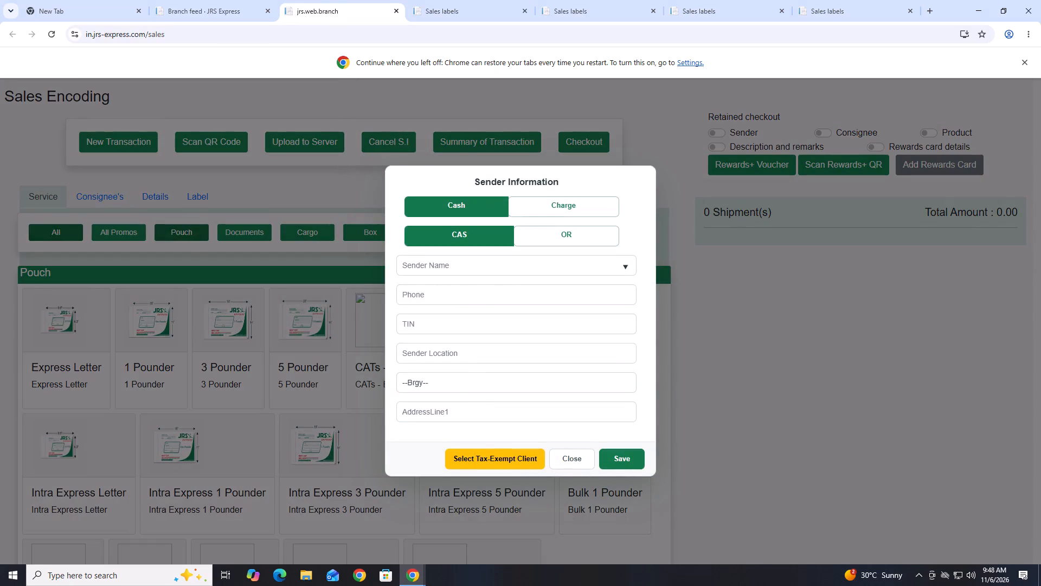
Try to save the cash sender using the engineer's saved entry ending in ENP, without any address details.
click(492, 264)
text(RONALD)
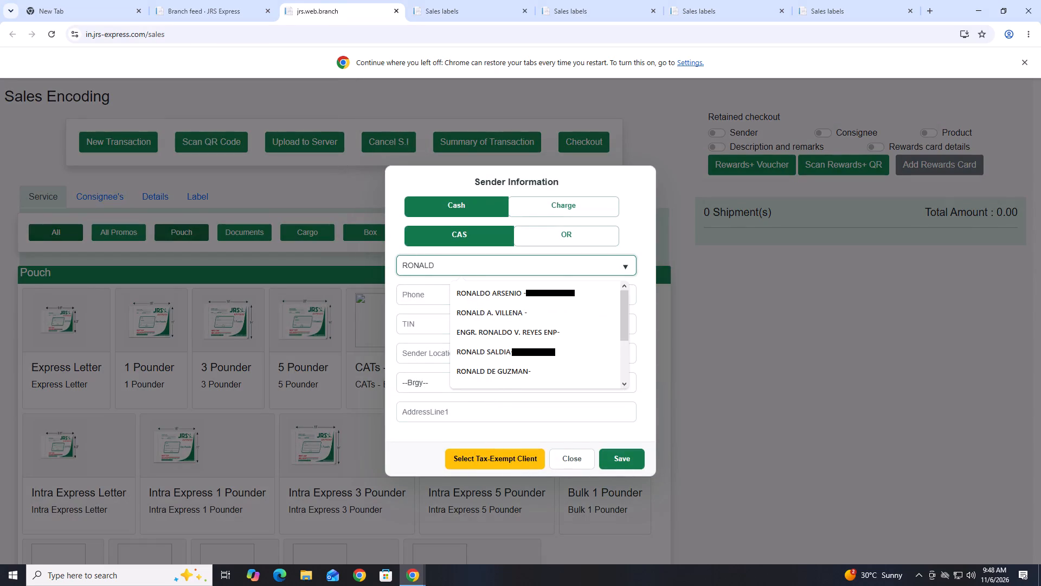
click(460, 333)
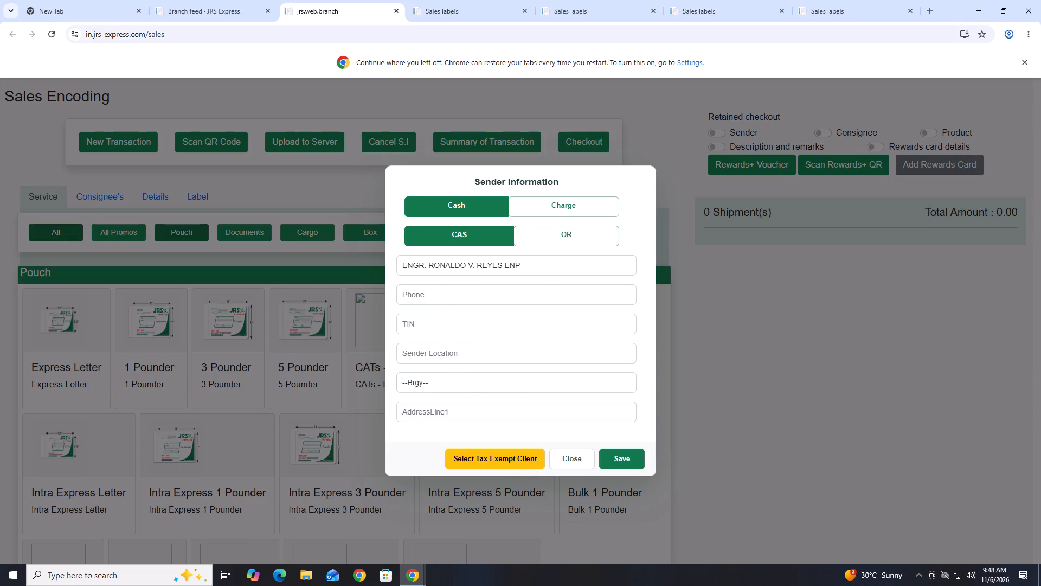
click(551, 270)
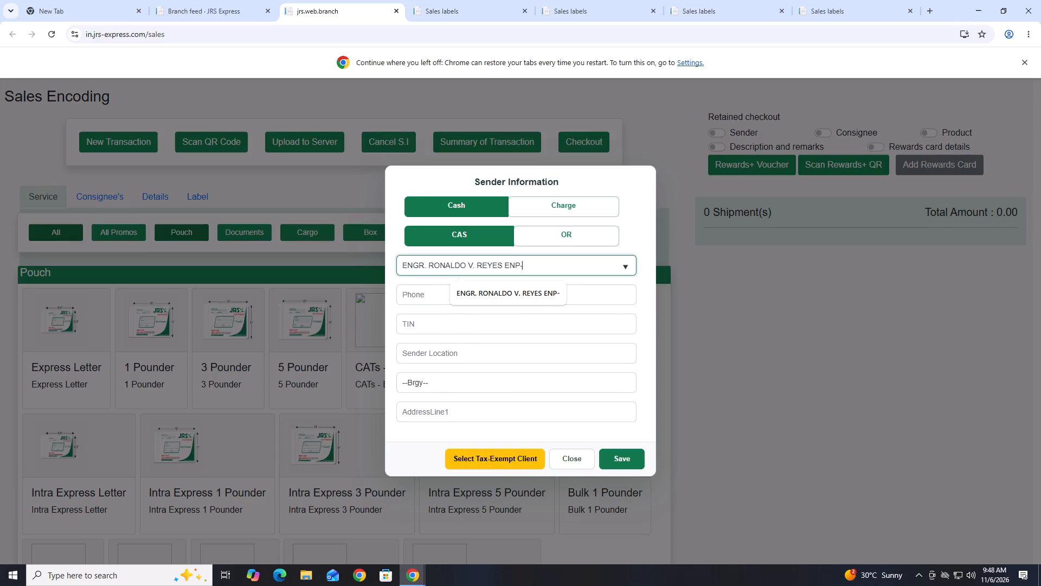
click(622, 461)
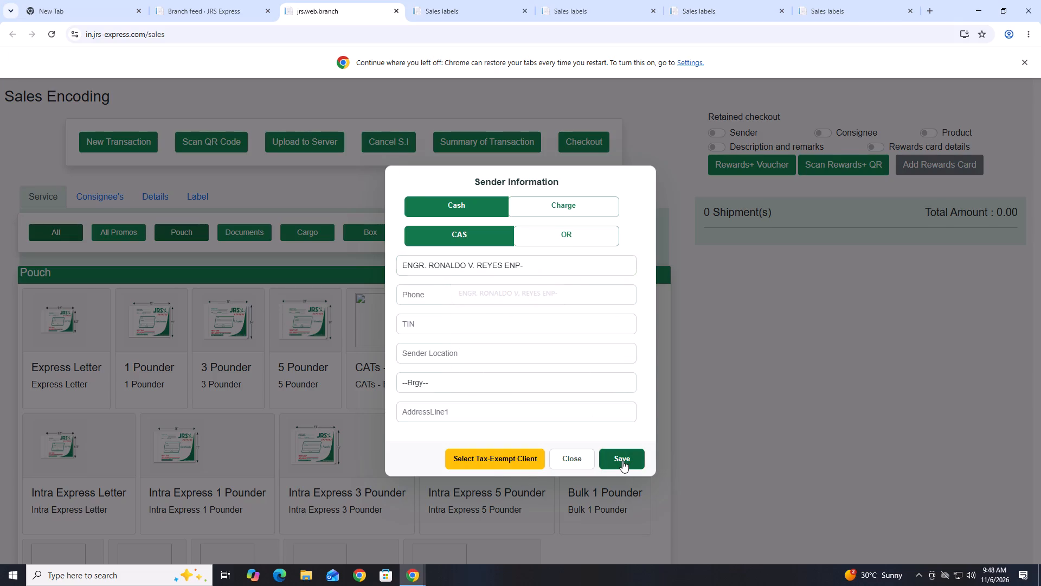
Replace the sender's name with the engineer's saved entry that has no ENP suffix and no space before the hyphen.
click(536, 267)
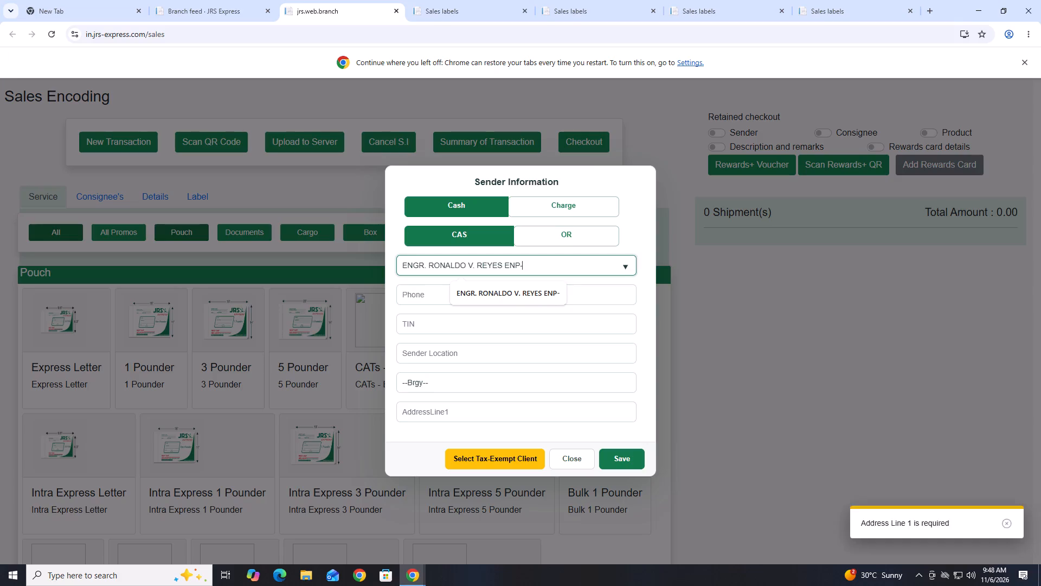
key(BackSpace)
key(BackSpace)
key(BackSpace)
key(BackSpace)
key(BackSpace)
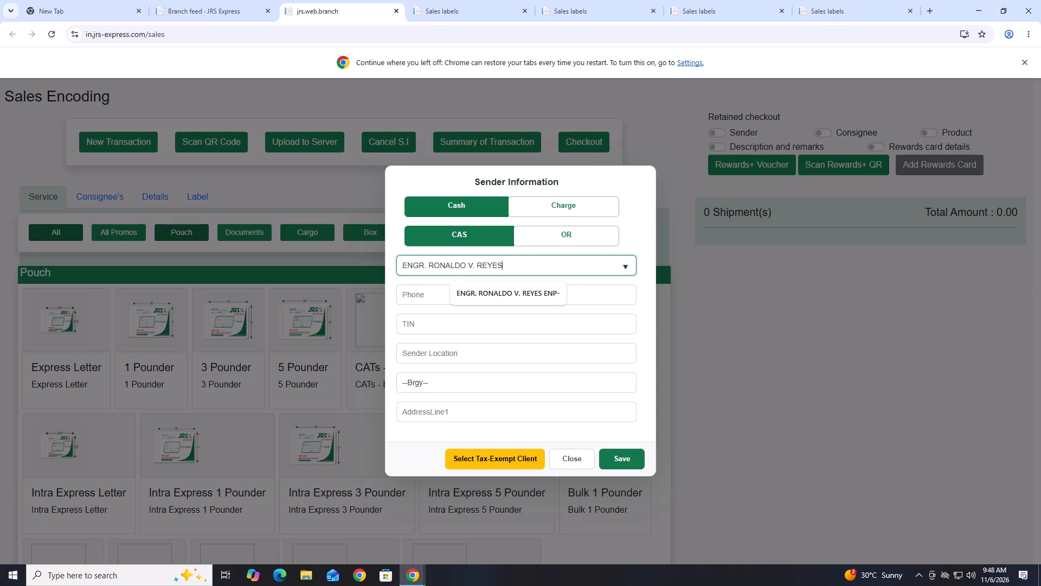
key(BackSpace)
key(BackSpace)
key(BackSpace)
key(BackSpace)
key(BackSpace)
key(BackSpace)
key(BackSpace)
key(BackSpace)
key(BackSpace)
key(BackSpace)
key(BackSpace)
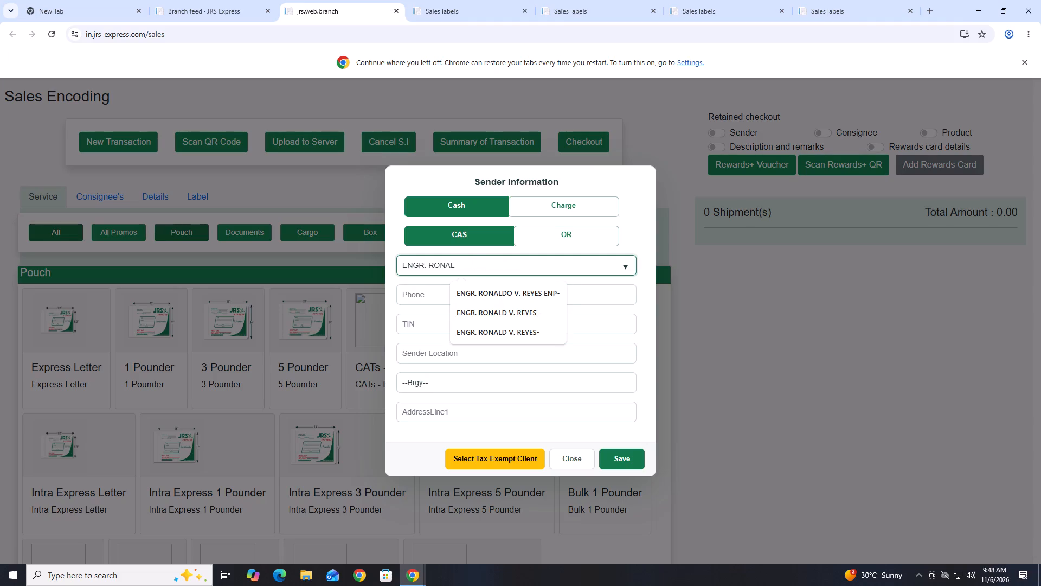
key(BackSpace)
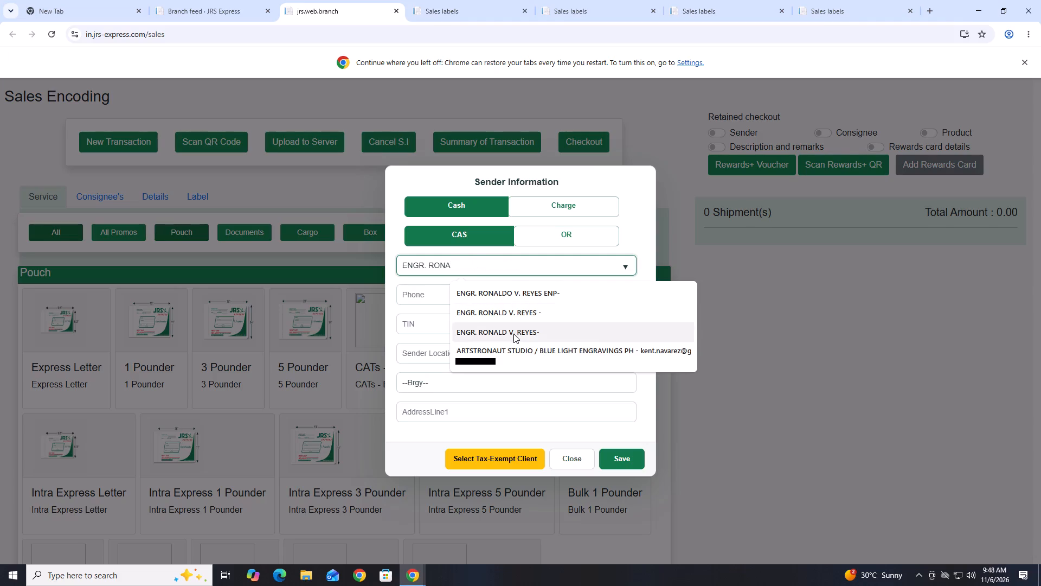
click(513, 334)
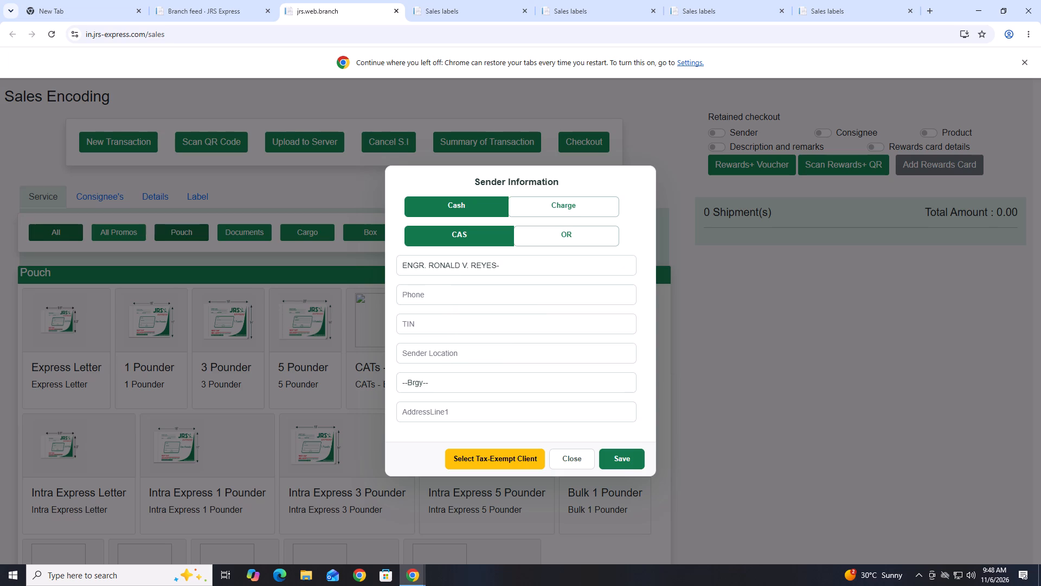
Select the sender's barangay and begin filling in the sender's address line.
click(472, 383)
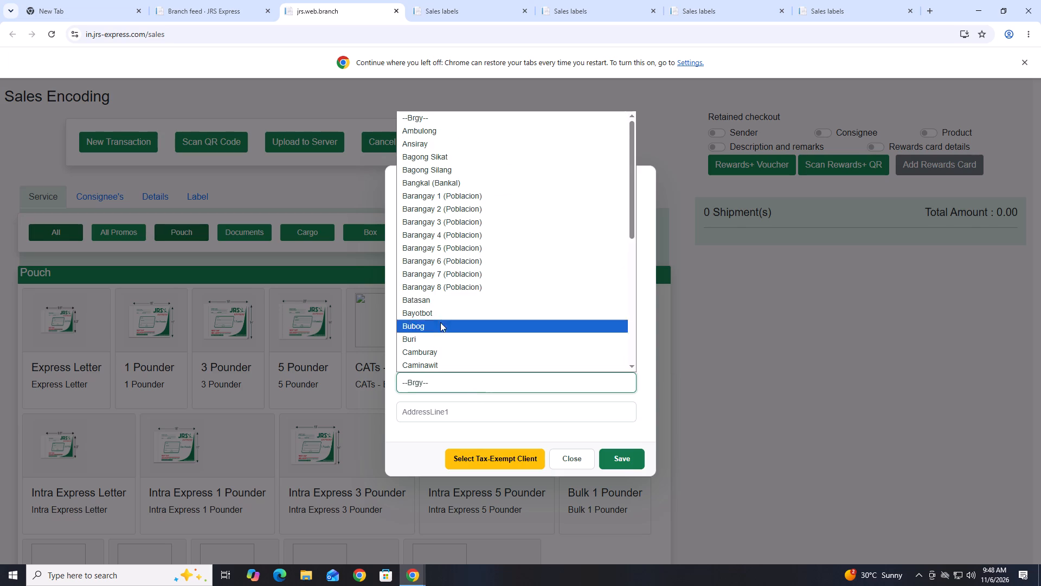
click(464, 274)
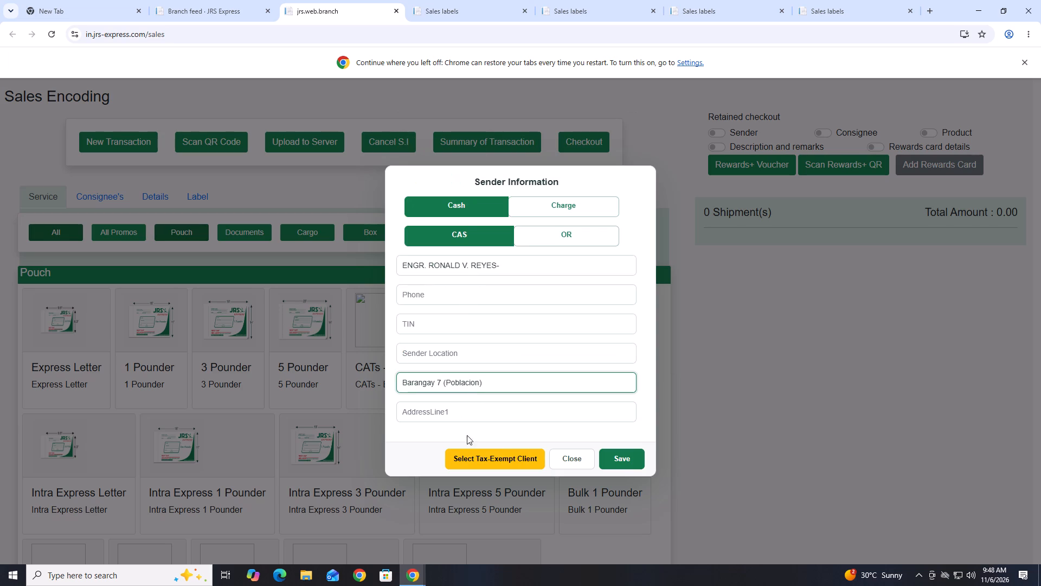
click(476, 417)
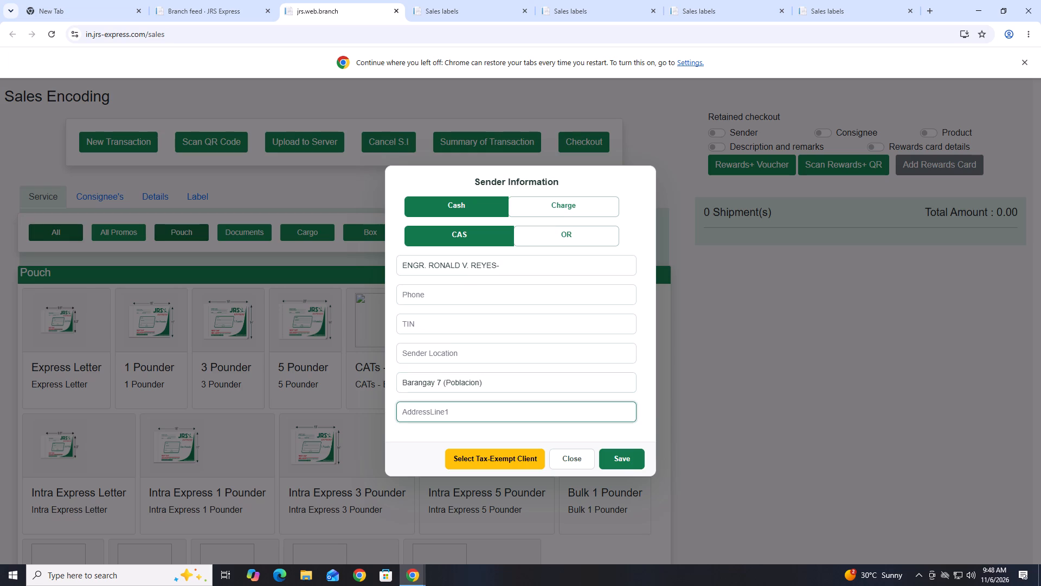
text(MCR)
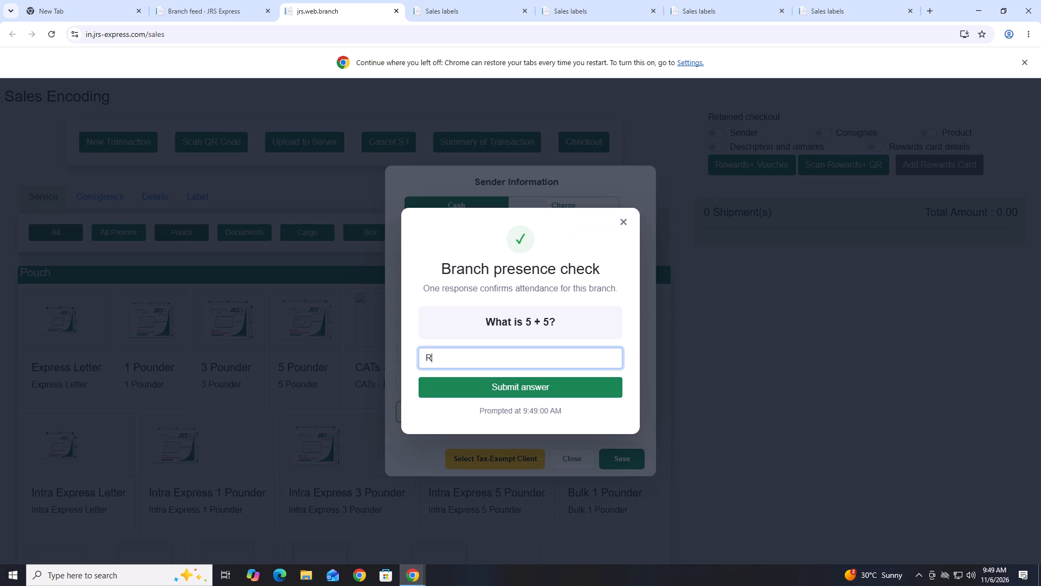
Submit 10 as the answer to the branch presence check.
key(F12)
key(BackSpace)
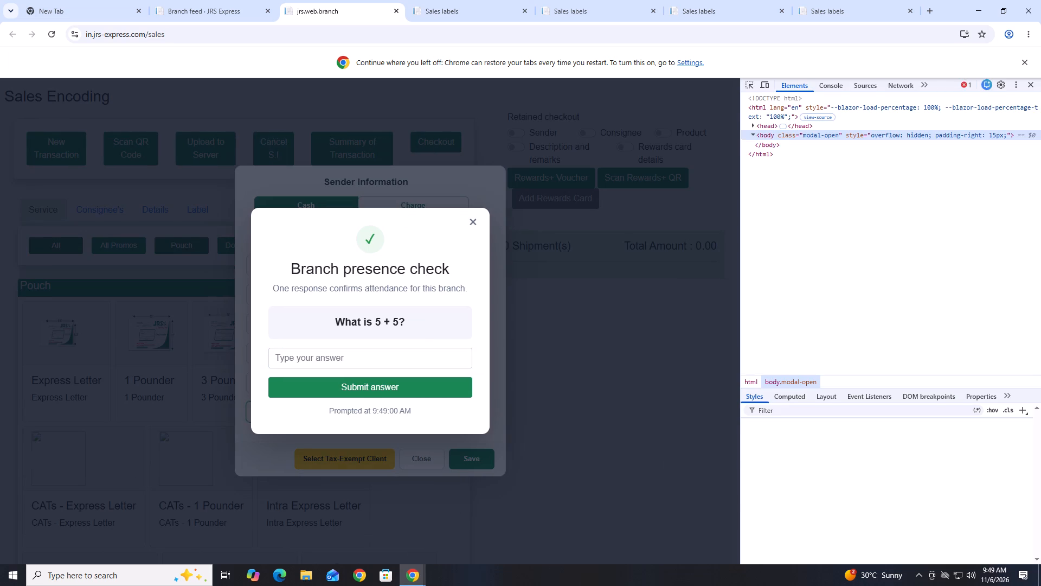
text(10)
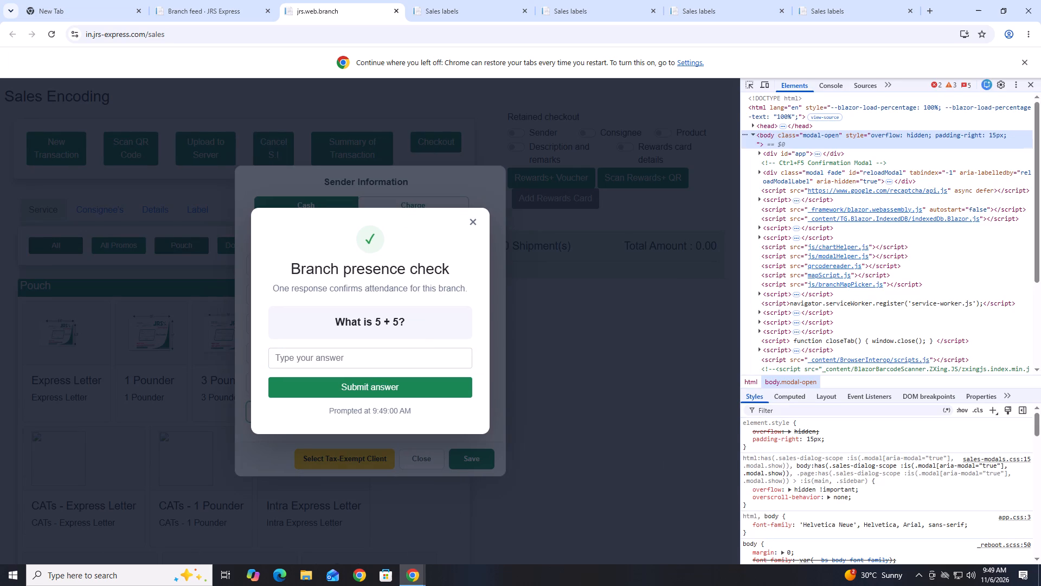
click(372, 354)
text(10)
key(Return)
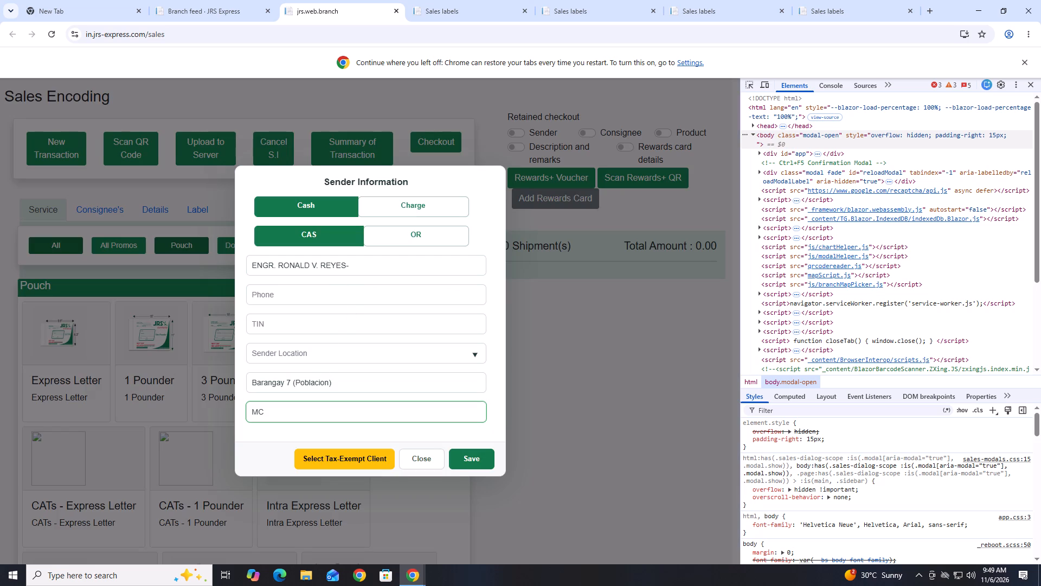
Complete the sender's address line and try to save the sender information.
click(305, 411)
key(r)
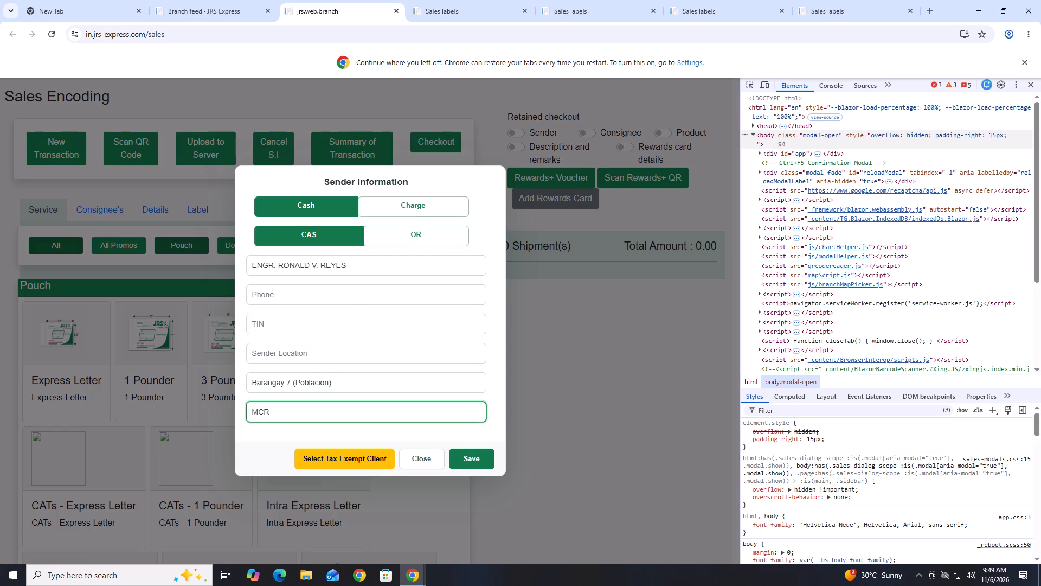
click(472, 462)
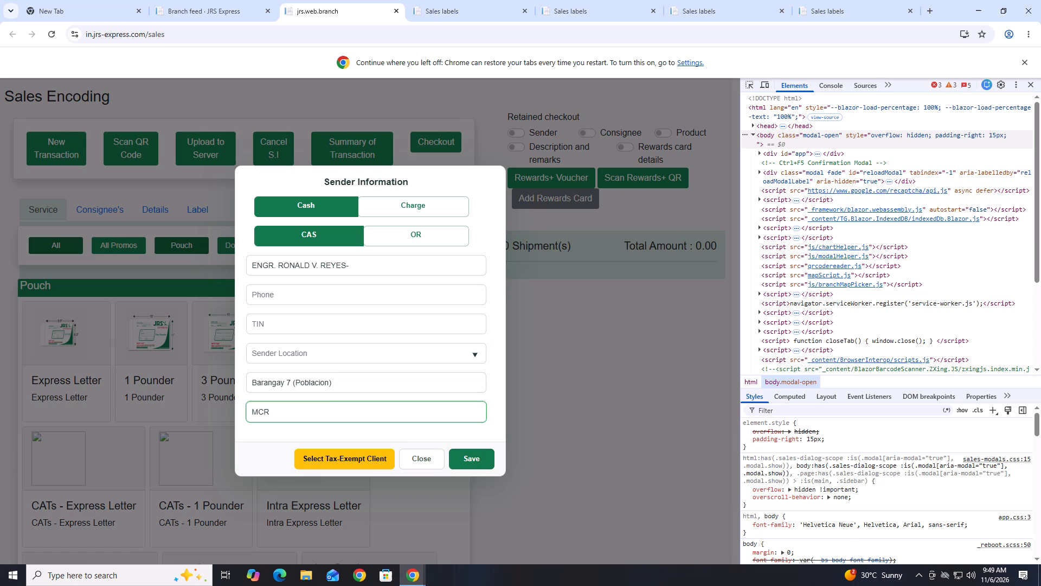
Set the sender location to San Jose, Occidental Mindoro and save the sender information.
click(322, 355)
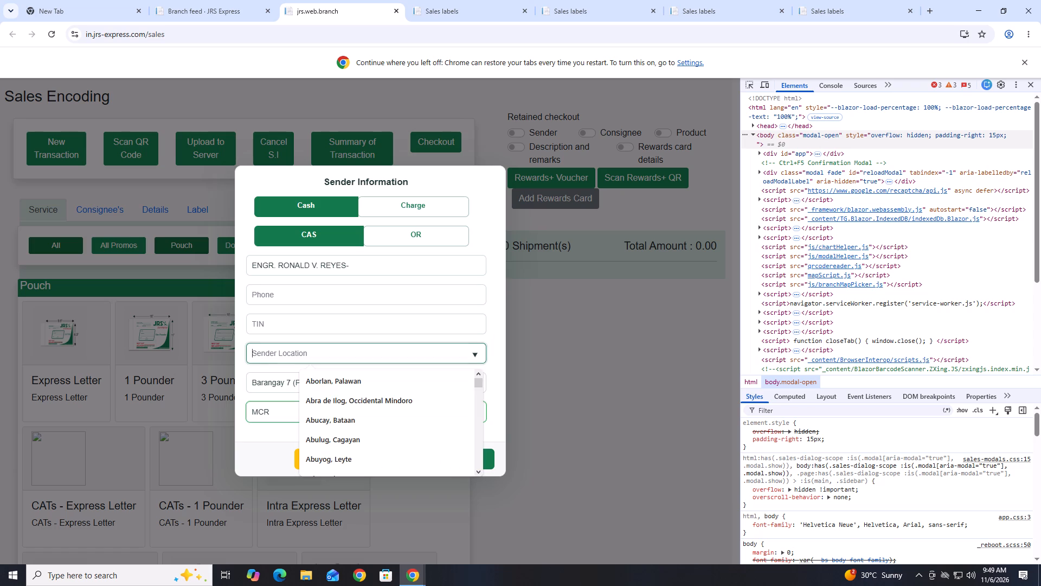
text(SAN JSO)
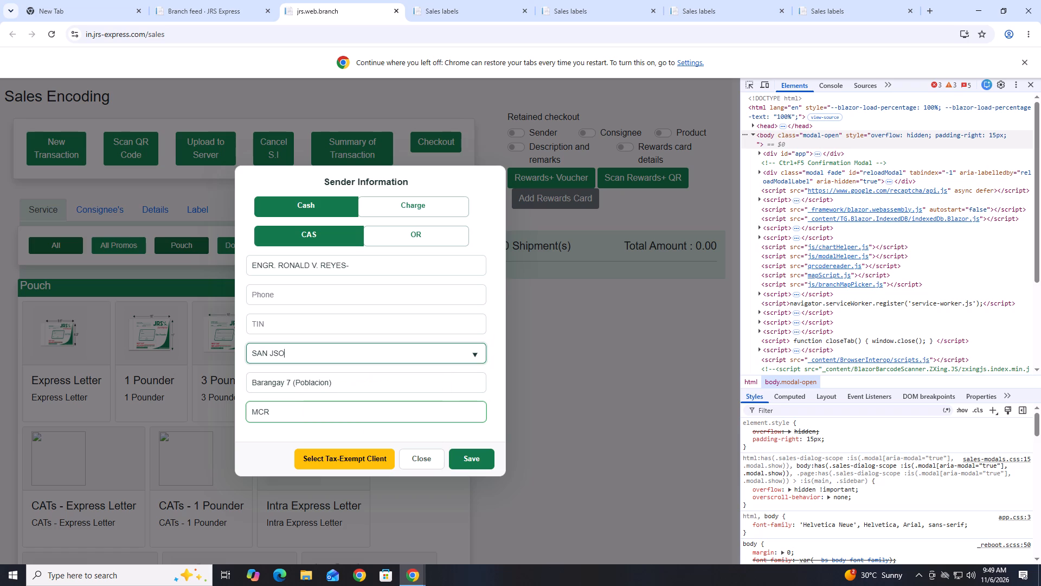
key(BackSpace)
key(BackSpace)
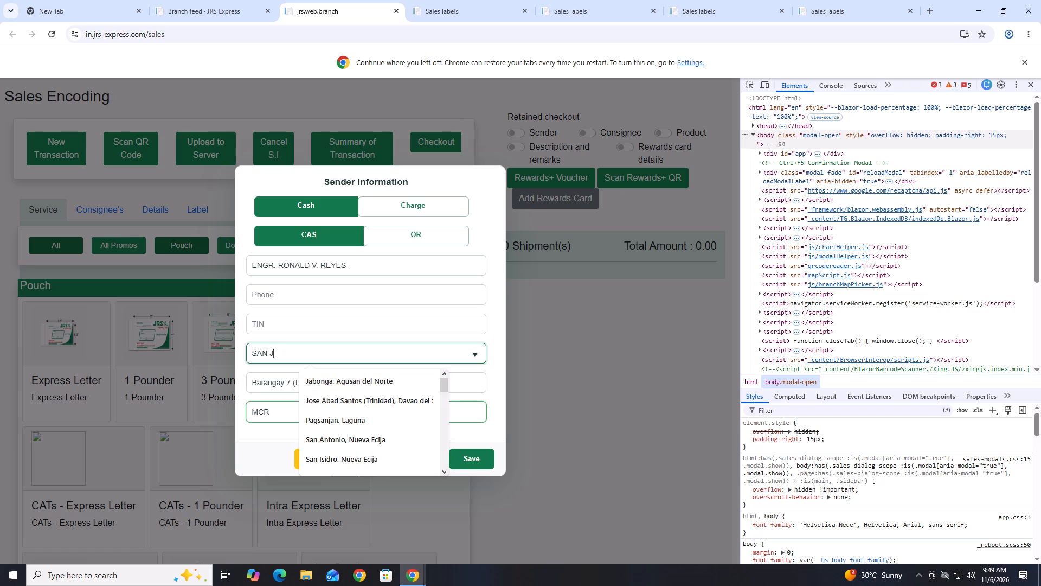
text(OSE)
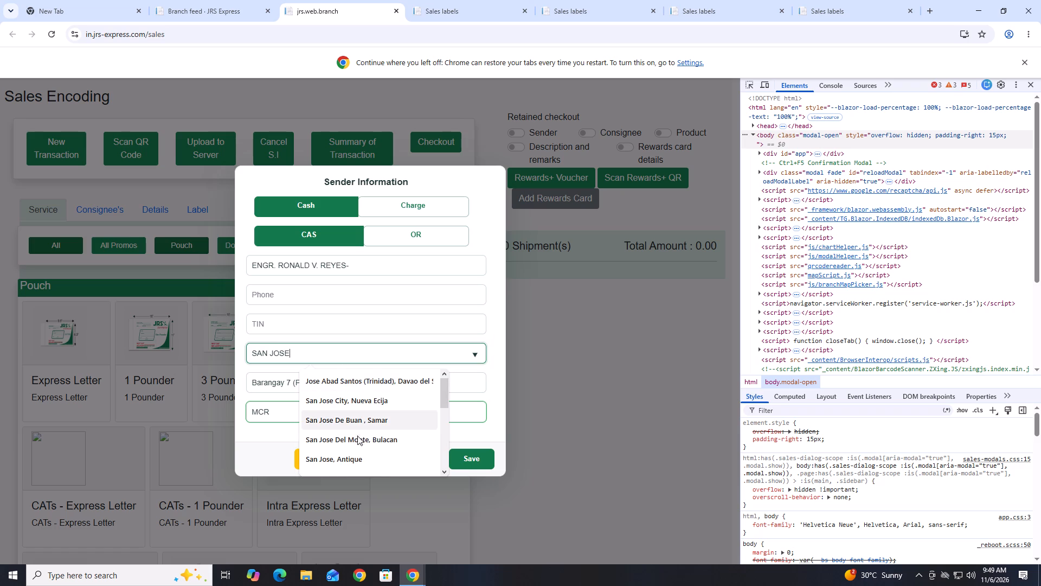
scroll(359, 444, down, 3)
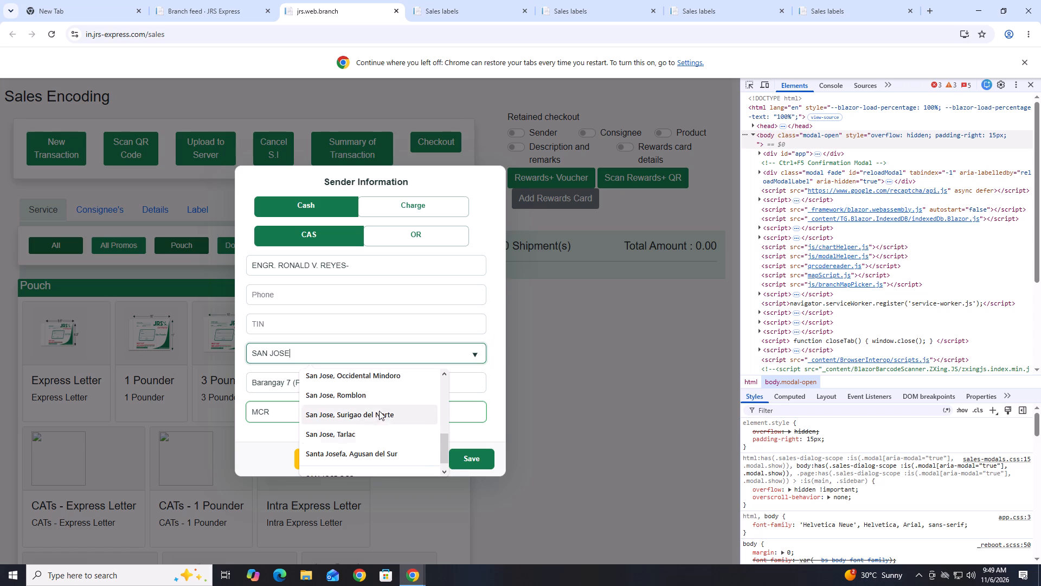
click(390, 383)
click(461, 458)
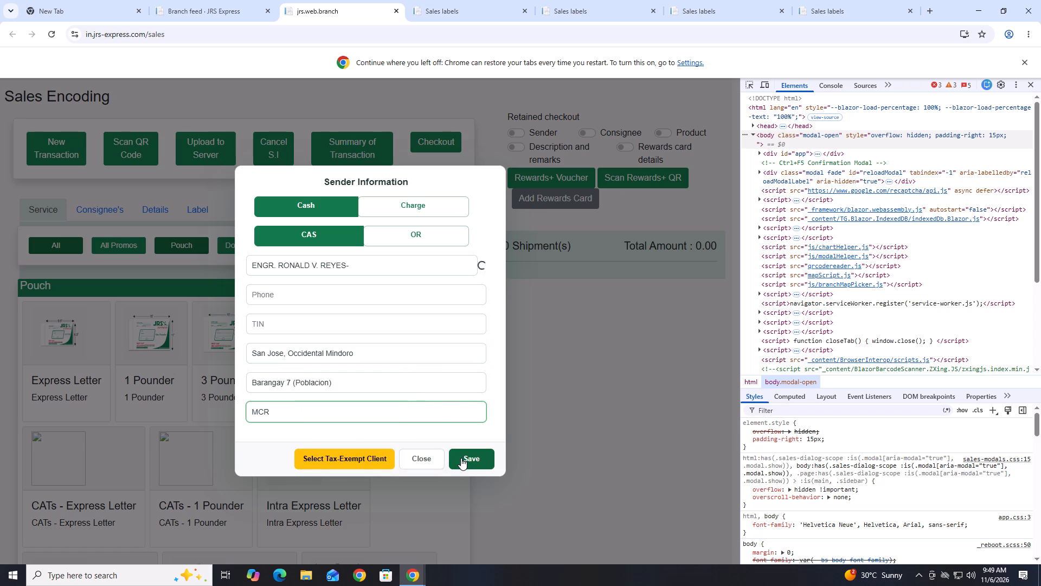
Close the developer tools.
click(1030, 84)
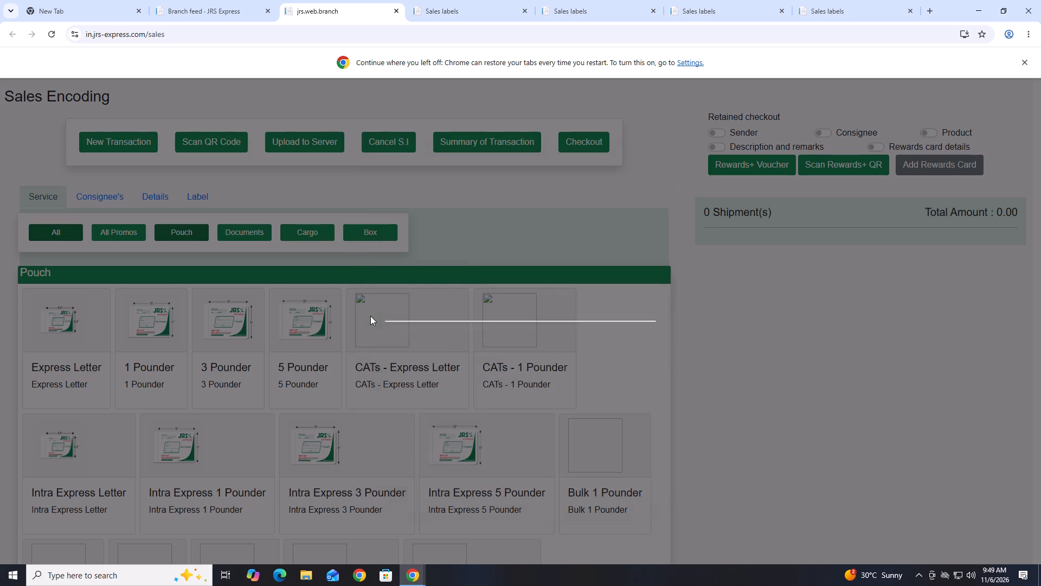
Choose the Express Letter pouch service for the shipment.
click(76, 322)
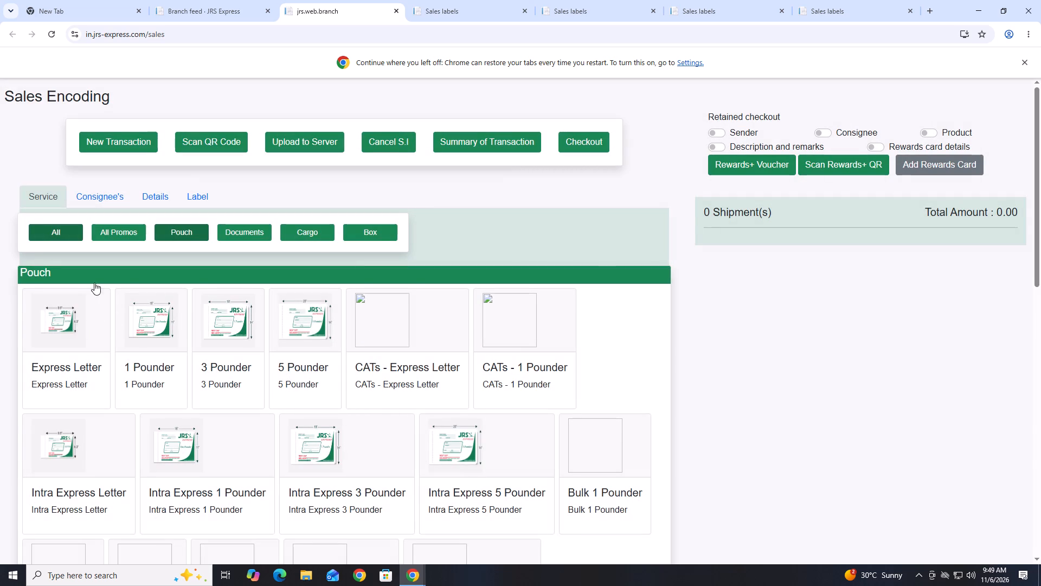
Enter the consignee's name for the Express Letter shipment.
click(200, 235)
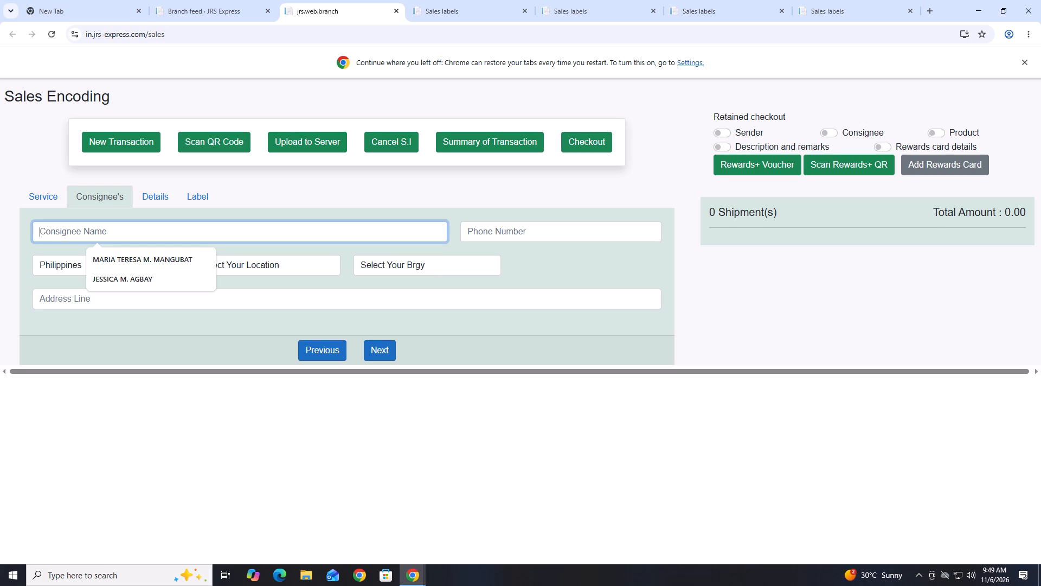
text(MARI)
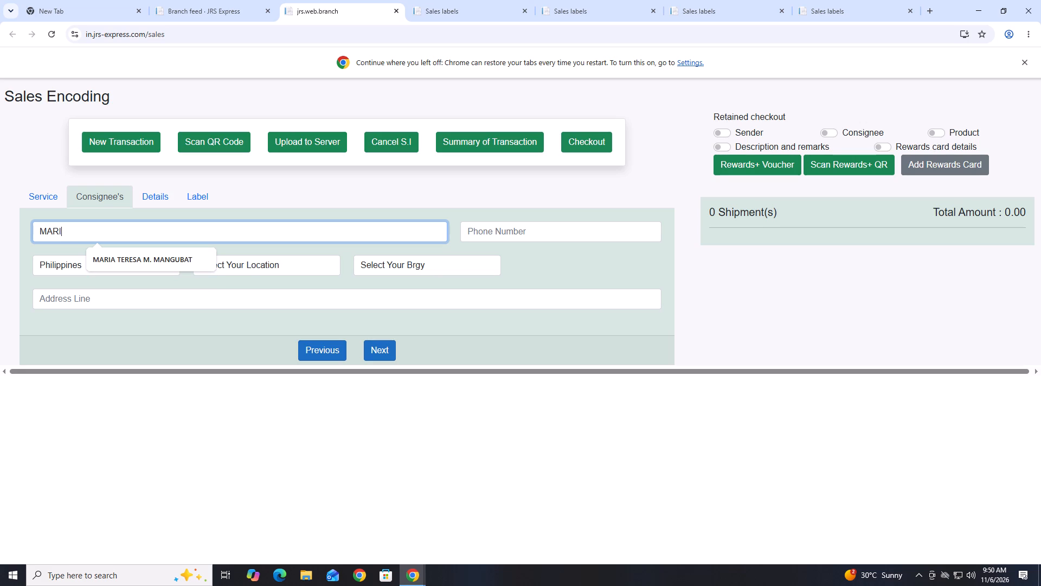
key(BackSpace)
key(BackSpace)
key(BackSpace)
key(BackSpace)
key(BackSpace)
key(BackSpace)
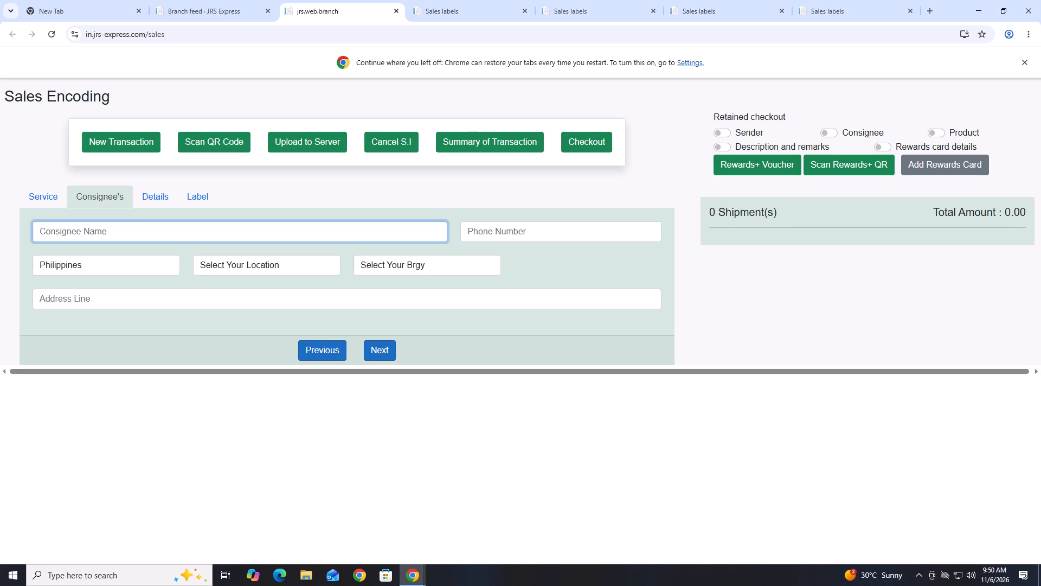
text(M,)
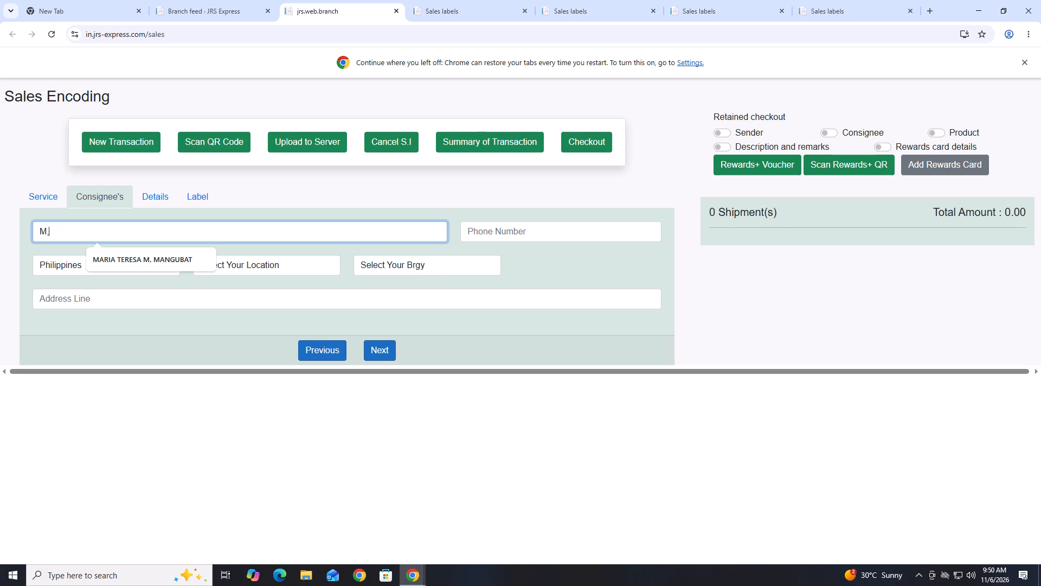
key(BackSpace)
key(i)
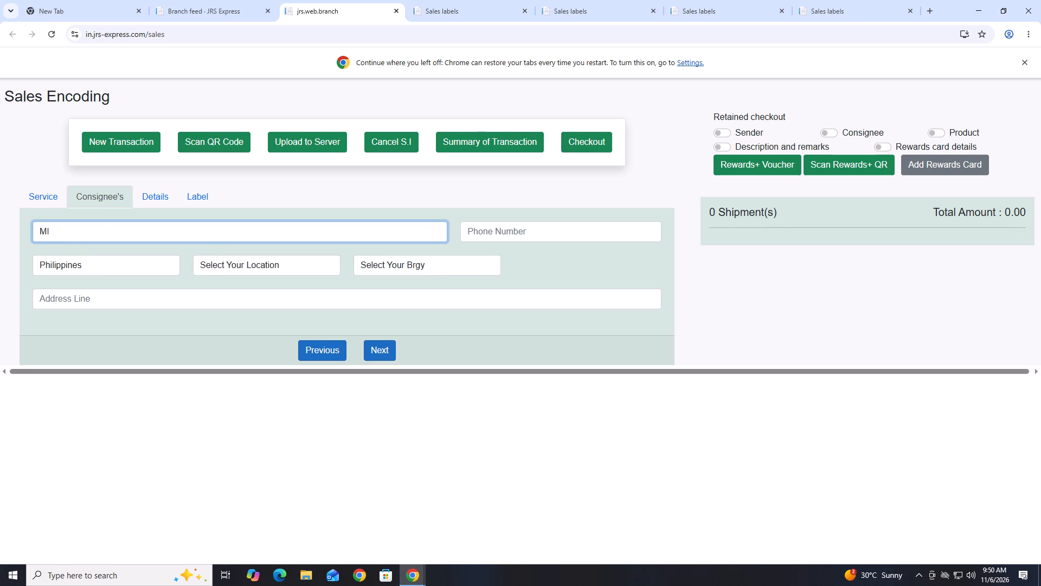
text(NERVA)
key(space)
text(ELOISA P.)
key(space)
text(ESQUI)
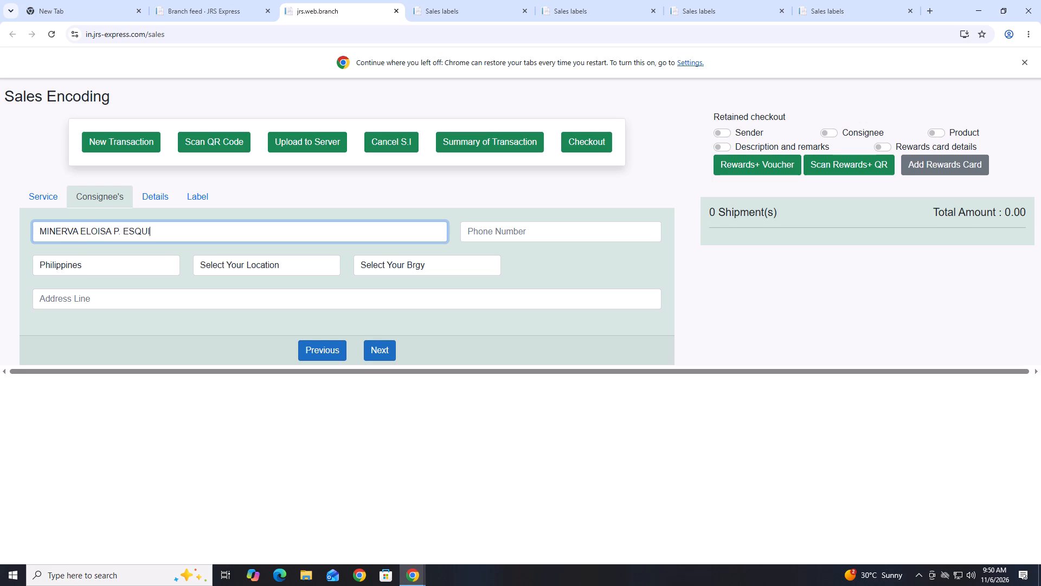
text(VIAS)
click(503, 225)
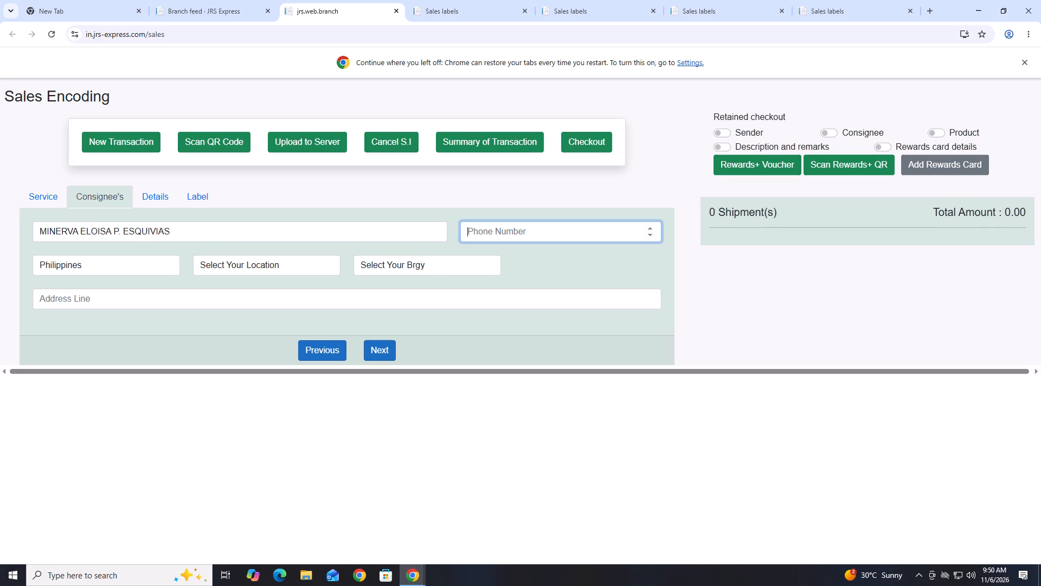
Set the consignee's location to Quezon City, Metro Manila.
click(226, 269)
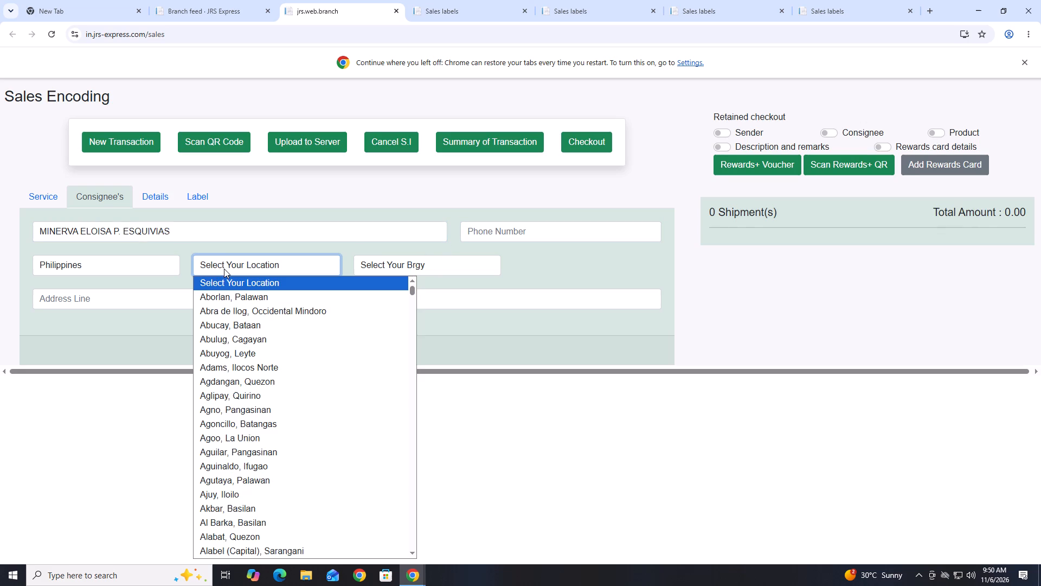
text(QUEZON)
click(224, 269)
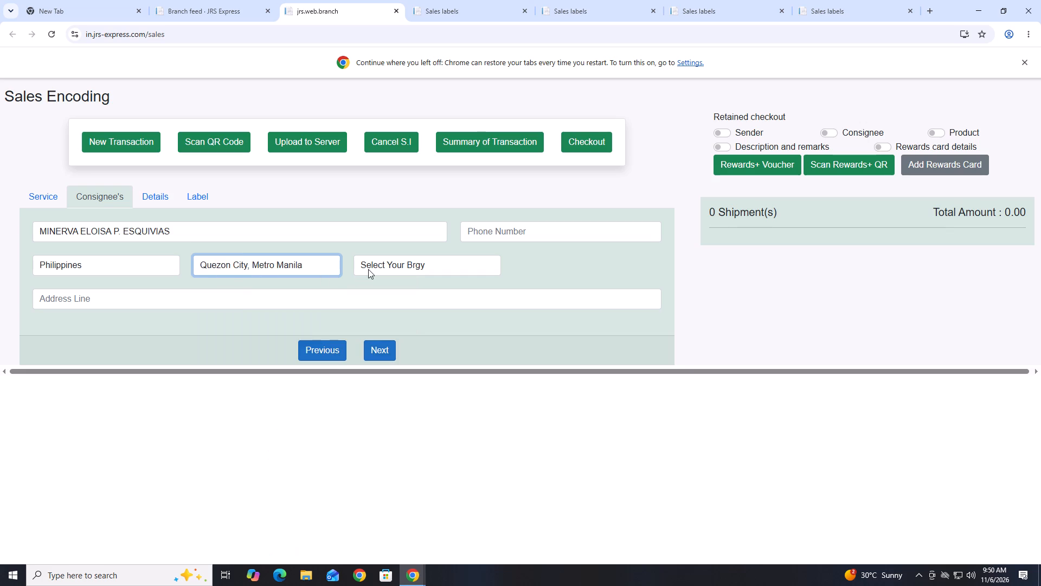
click(369, 269)
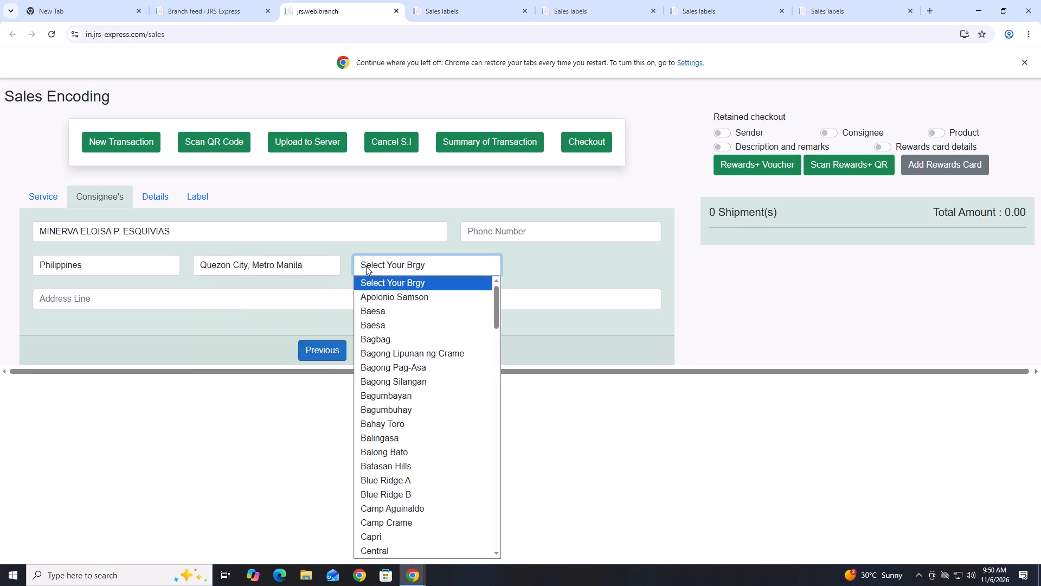
Enter the consignee's address line and continue to the shipment details.
click(203, 295)
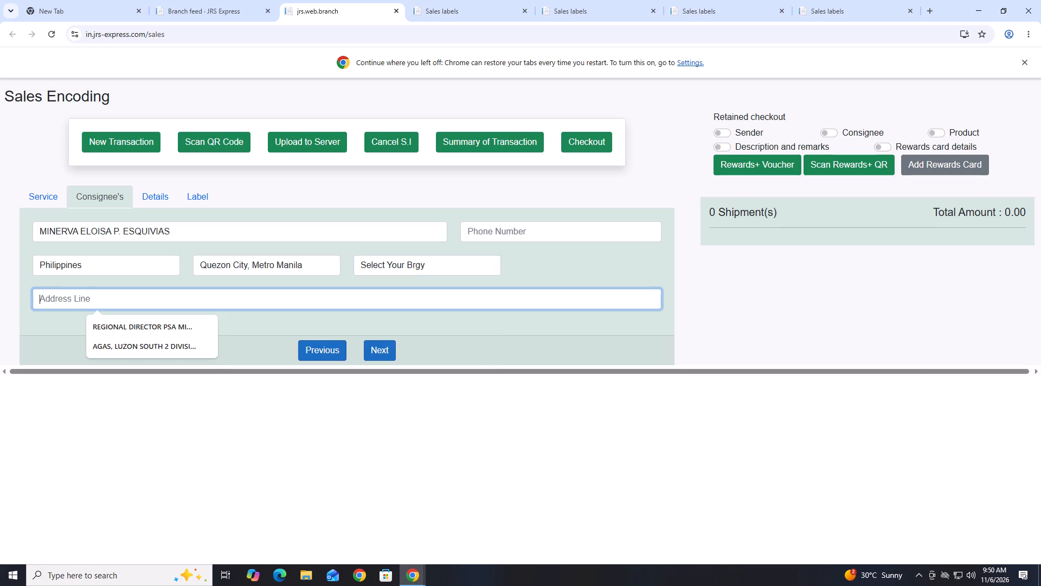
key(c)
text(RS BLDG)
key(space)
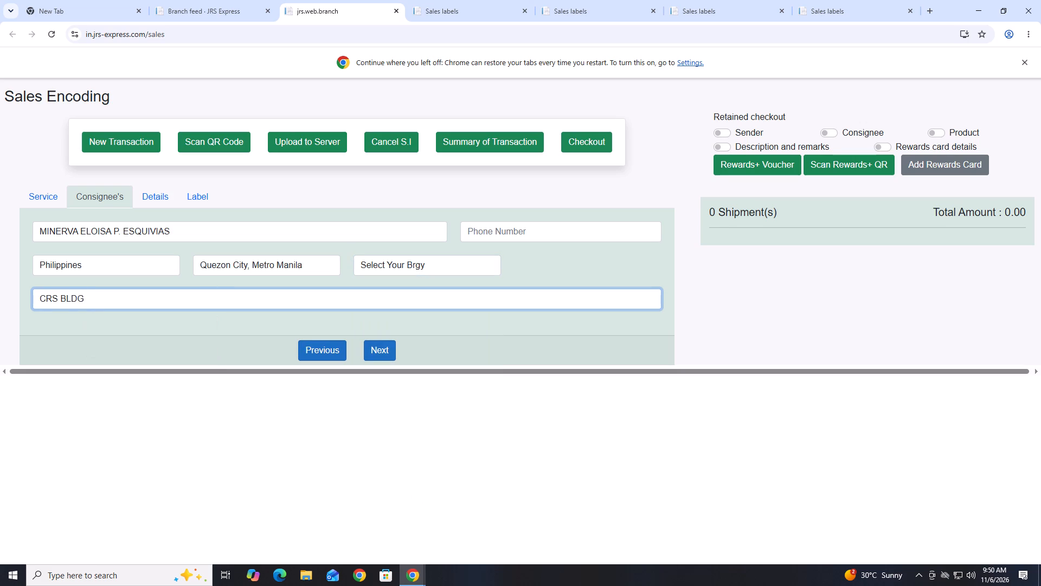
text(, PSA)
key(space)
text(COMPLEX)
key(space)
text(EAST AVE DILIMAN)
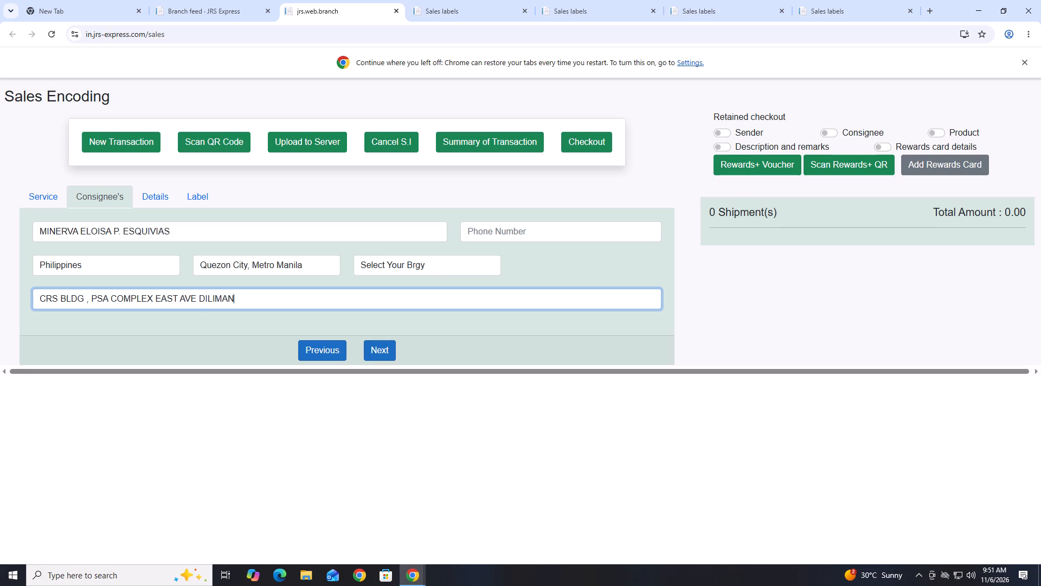
click(383, 348)
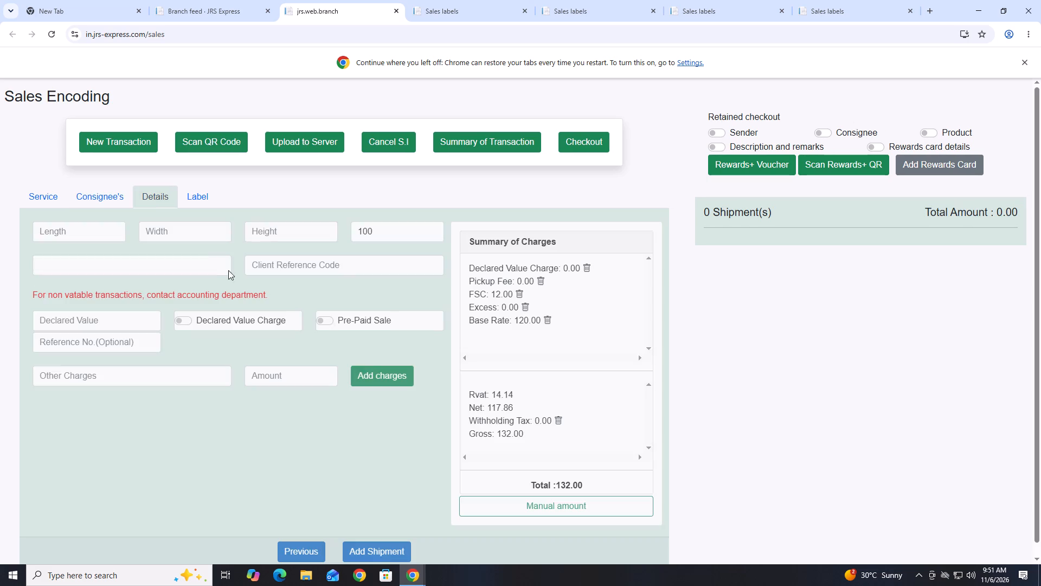
Set the shipment's contents to Documents.
click(160, 262)
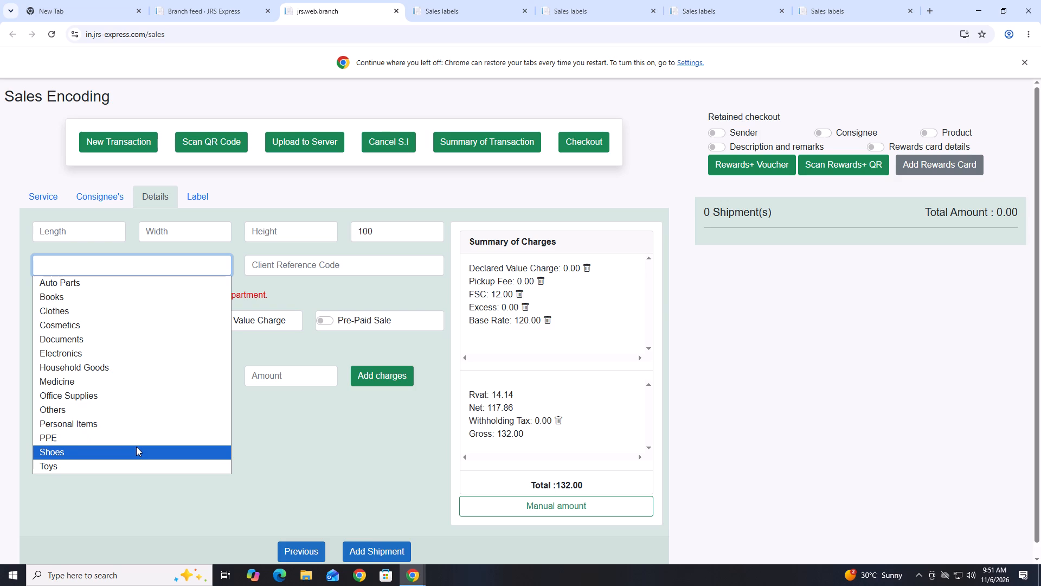
scroll(137, 446, down, 1)
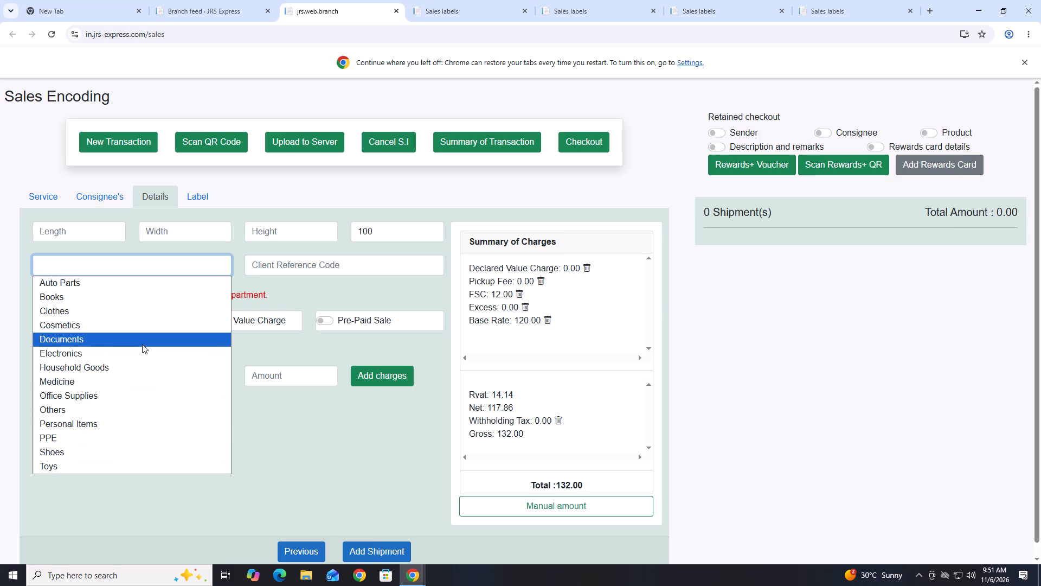
click(142, 344)
Add the FSC Air charge and try to add the shipment.
click(156, 377)
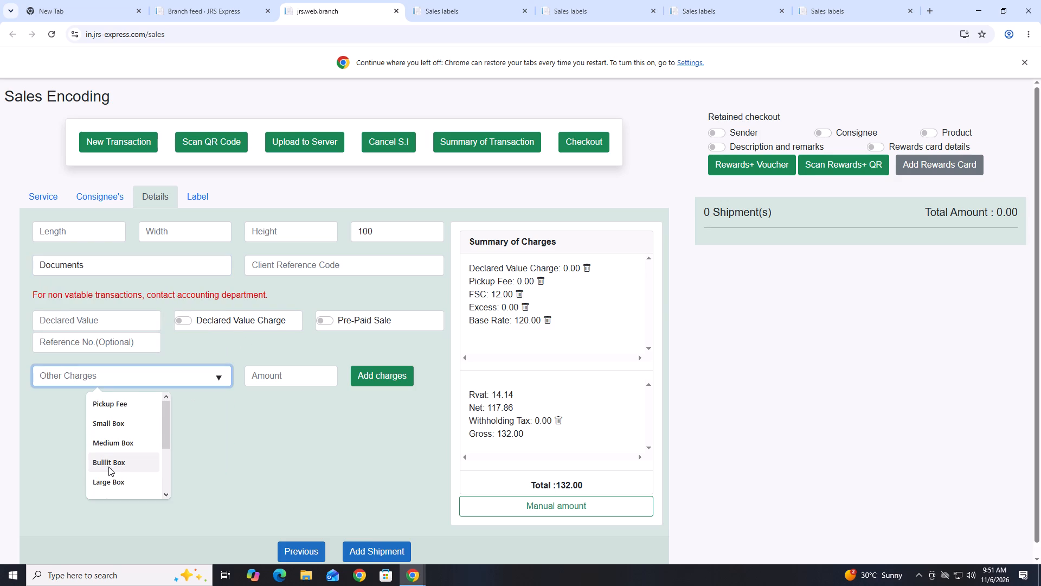
scroll(120, 463, down, 5)
click(121, 453)
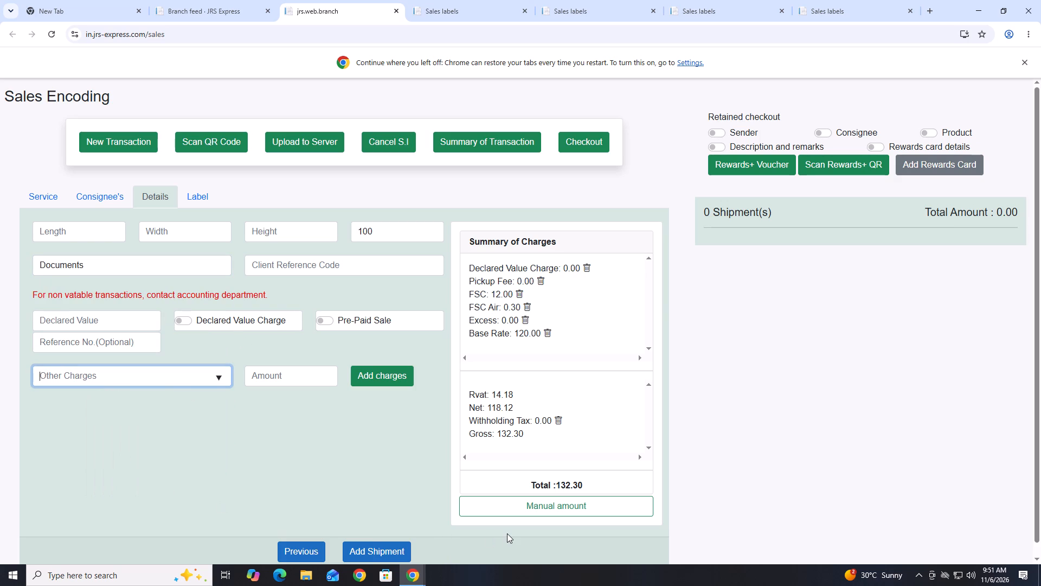
click(387, 551)
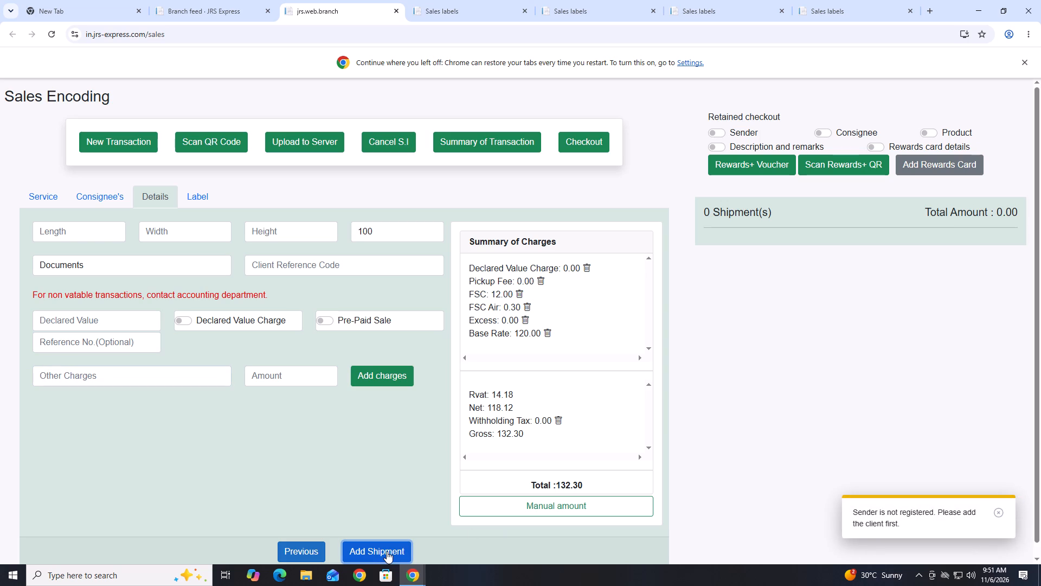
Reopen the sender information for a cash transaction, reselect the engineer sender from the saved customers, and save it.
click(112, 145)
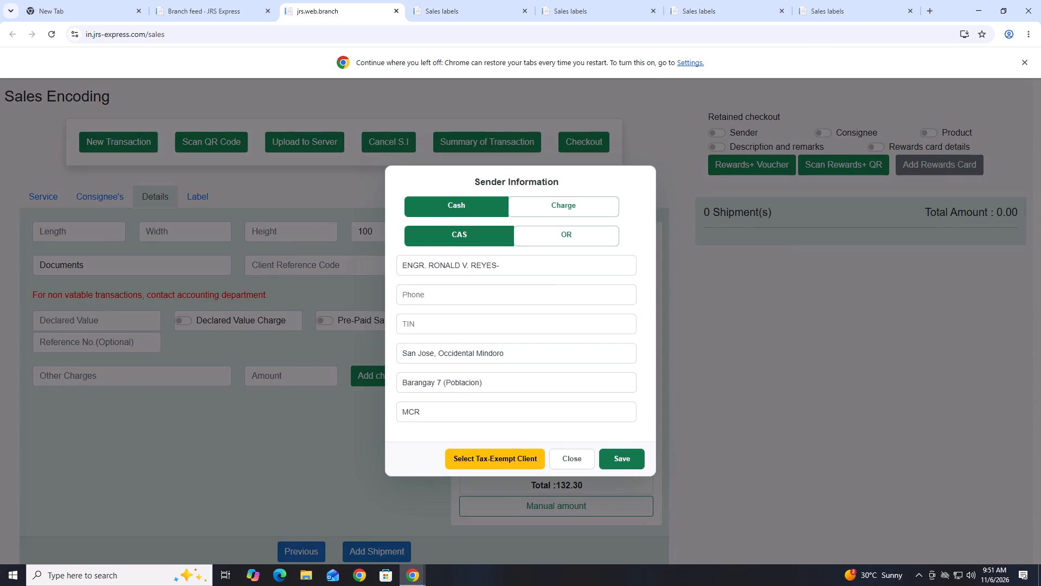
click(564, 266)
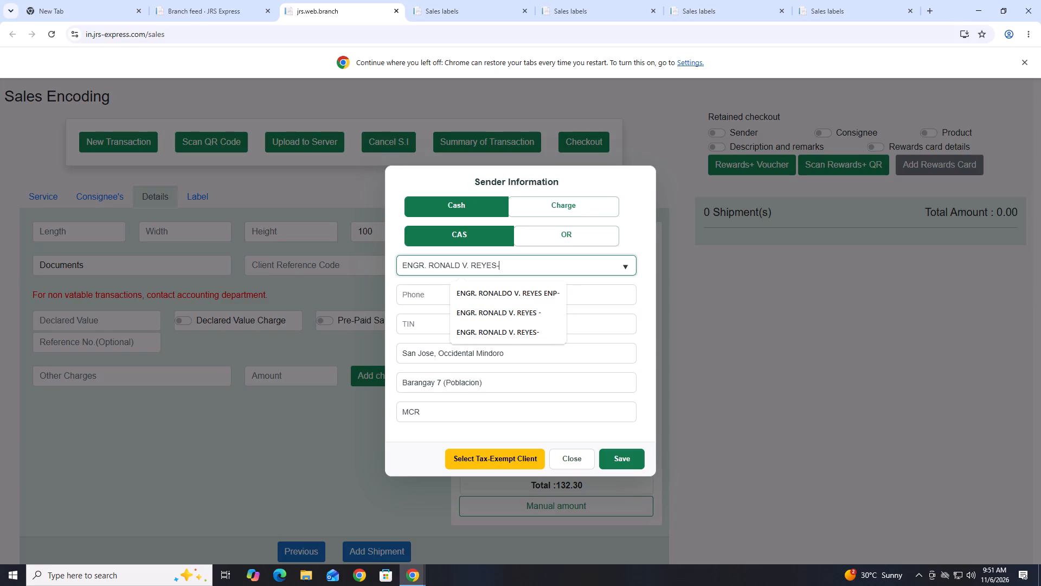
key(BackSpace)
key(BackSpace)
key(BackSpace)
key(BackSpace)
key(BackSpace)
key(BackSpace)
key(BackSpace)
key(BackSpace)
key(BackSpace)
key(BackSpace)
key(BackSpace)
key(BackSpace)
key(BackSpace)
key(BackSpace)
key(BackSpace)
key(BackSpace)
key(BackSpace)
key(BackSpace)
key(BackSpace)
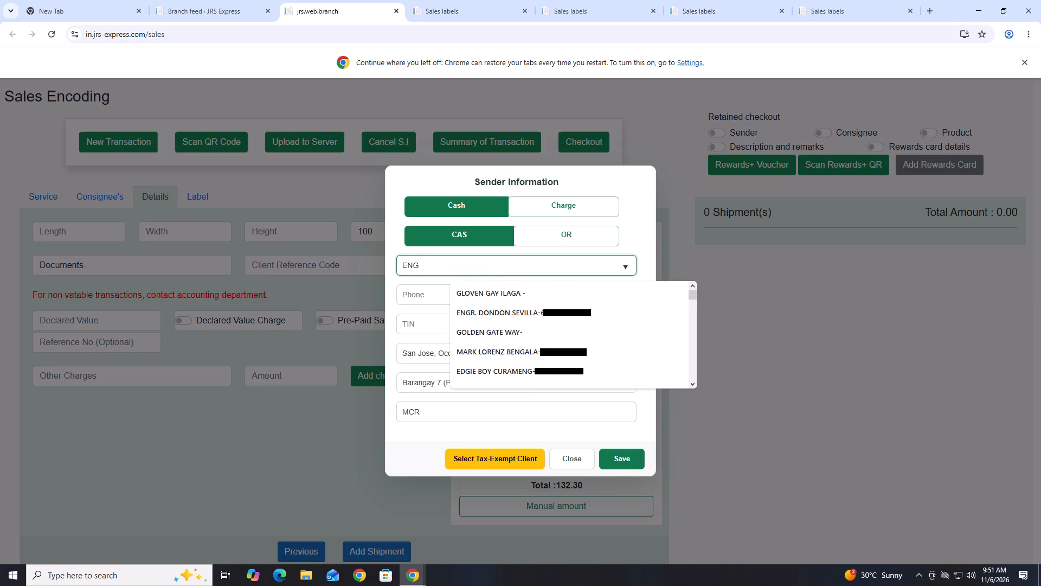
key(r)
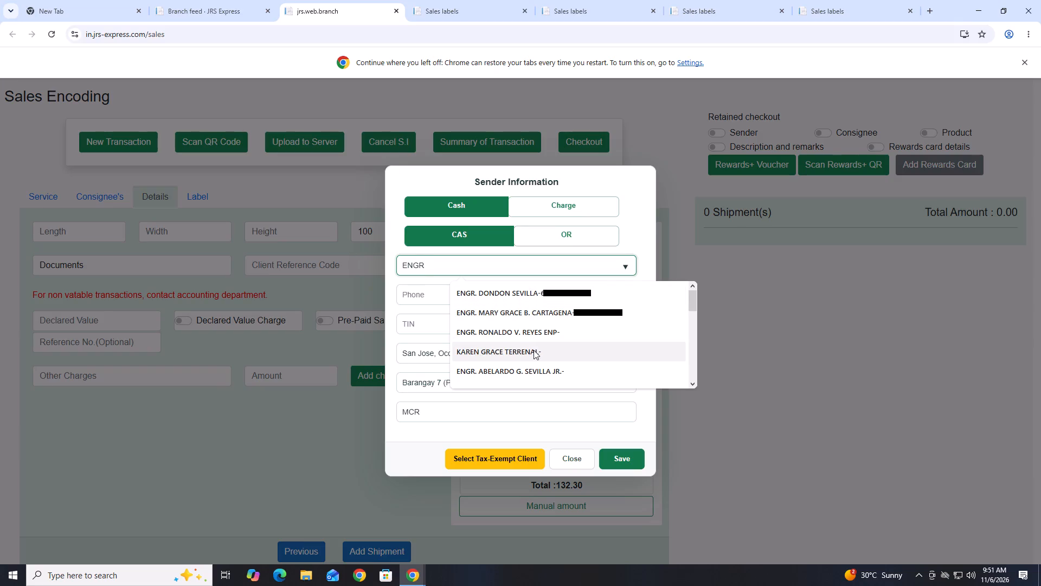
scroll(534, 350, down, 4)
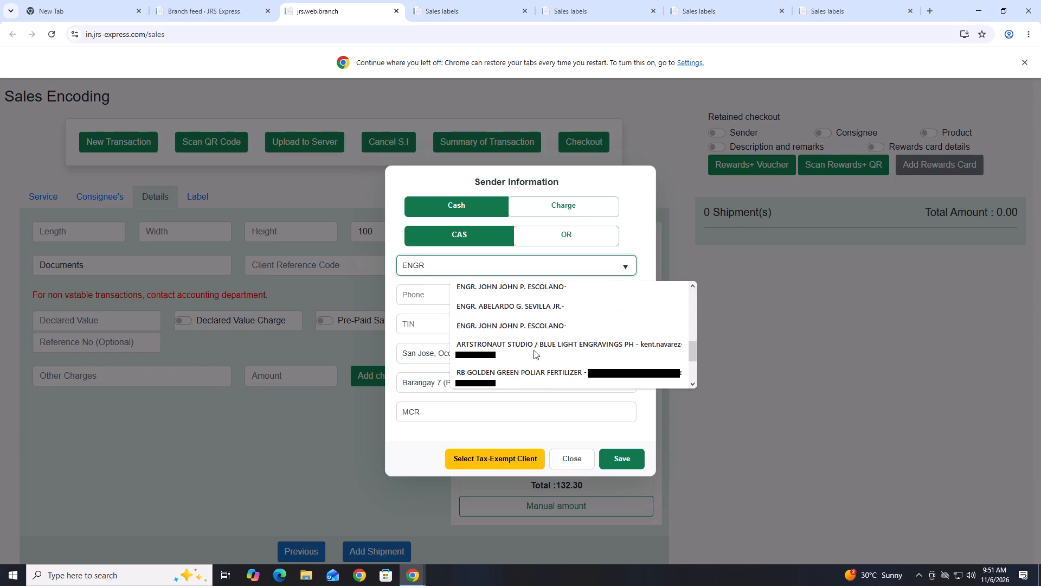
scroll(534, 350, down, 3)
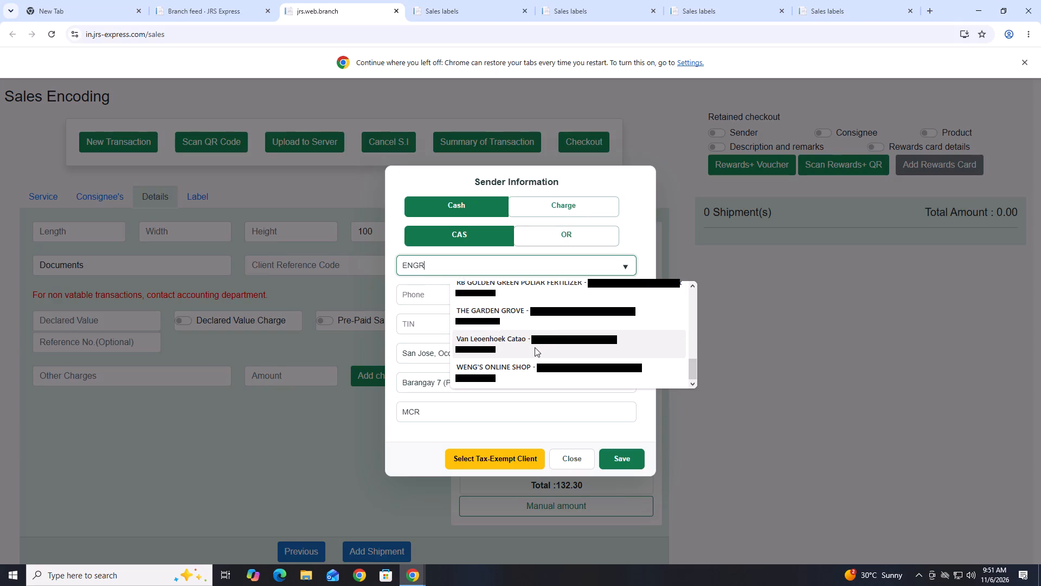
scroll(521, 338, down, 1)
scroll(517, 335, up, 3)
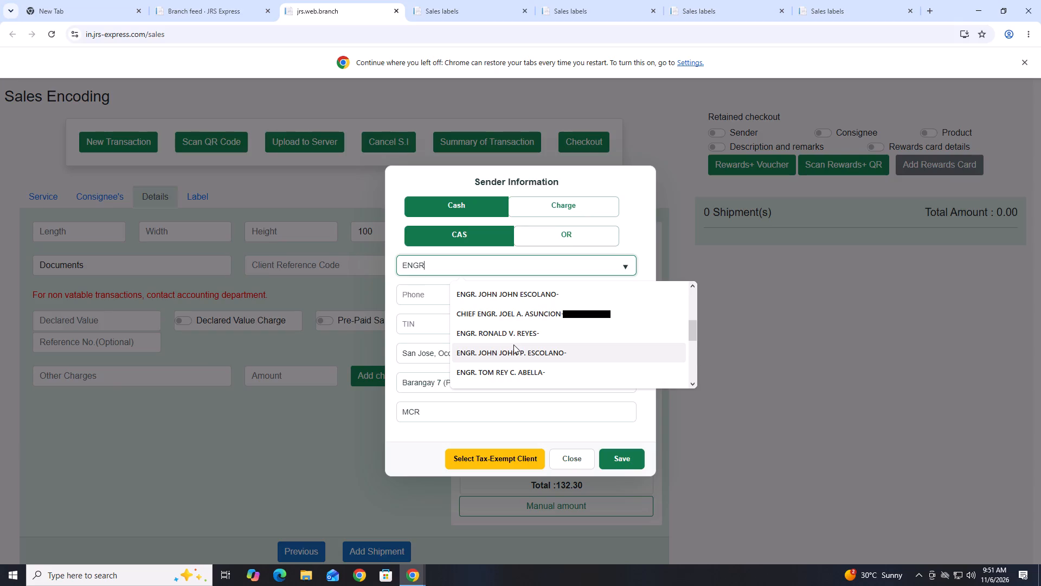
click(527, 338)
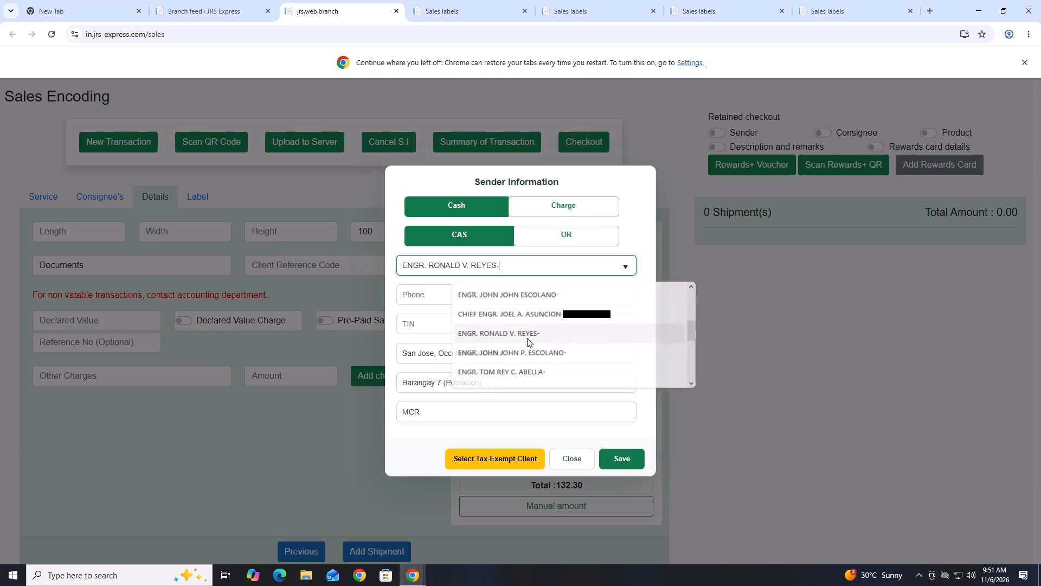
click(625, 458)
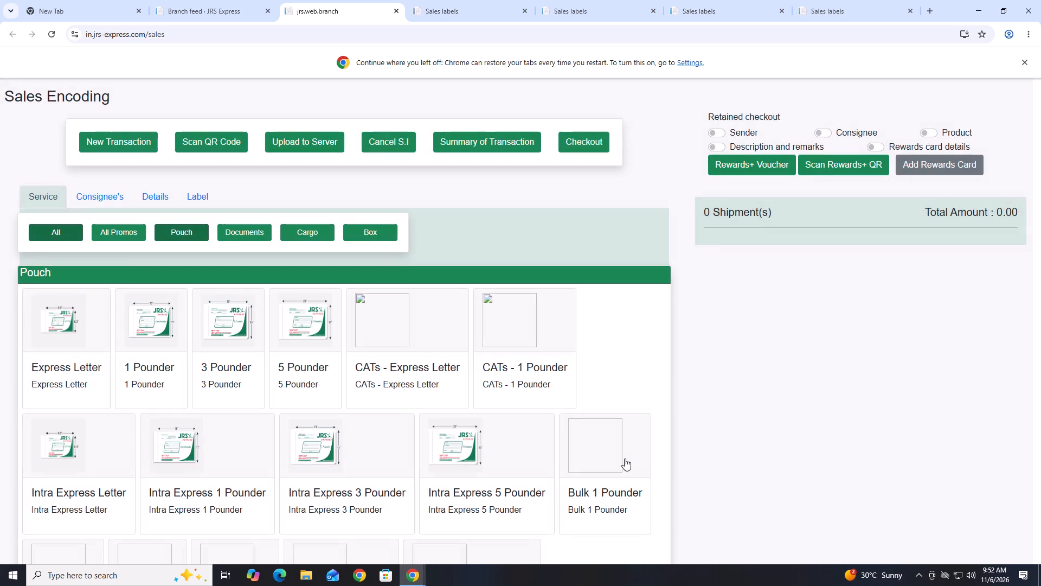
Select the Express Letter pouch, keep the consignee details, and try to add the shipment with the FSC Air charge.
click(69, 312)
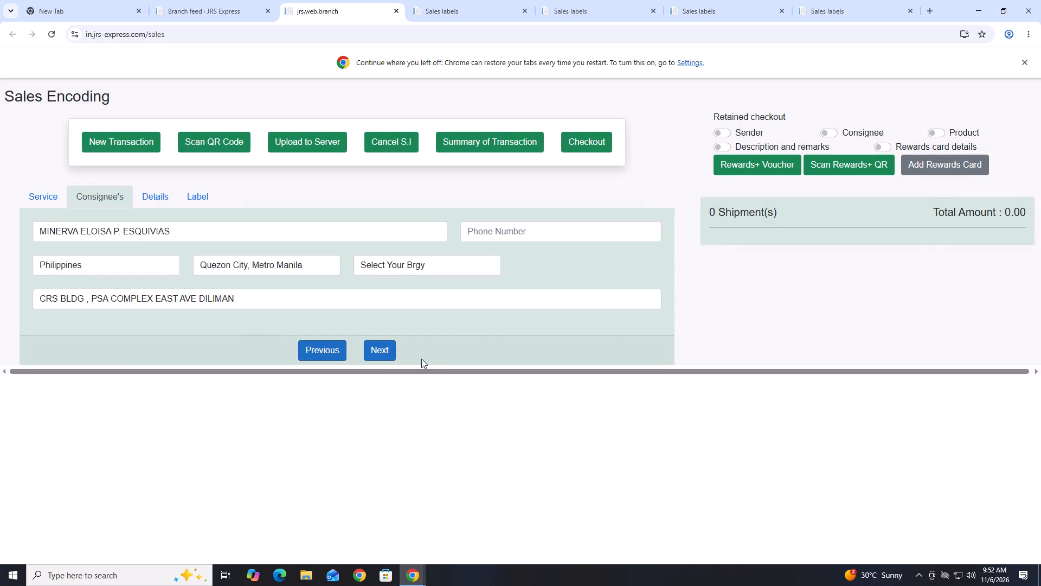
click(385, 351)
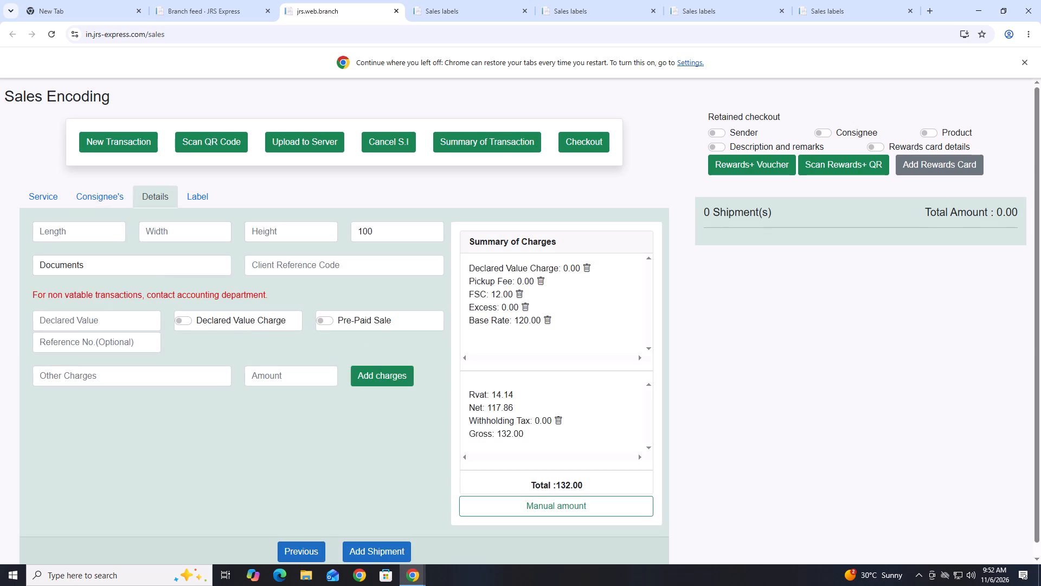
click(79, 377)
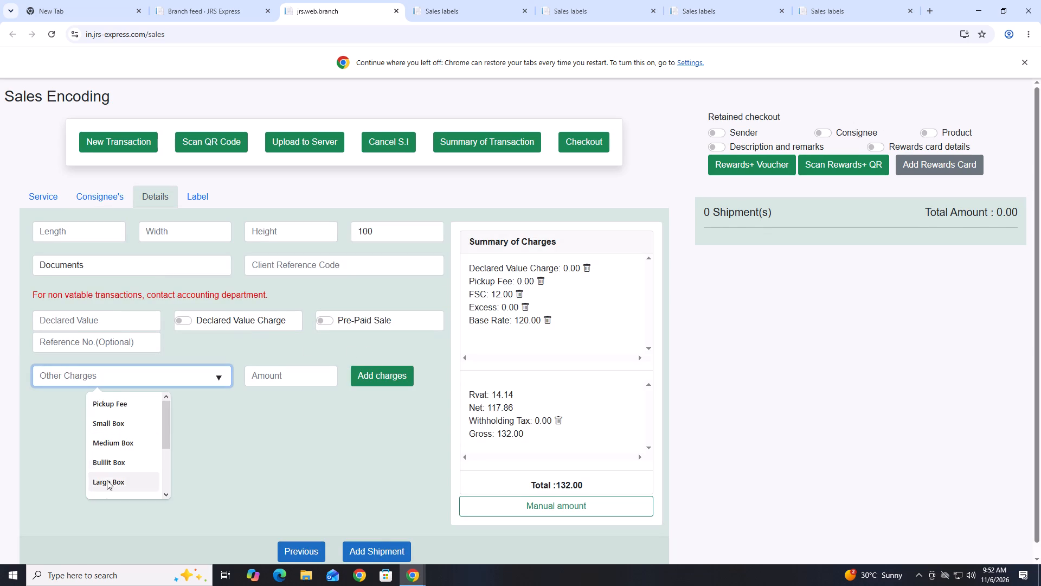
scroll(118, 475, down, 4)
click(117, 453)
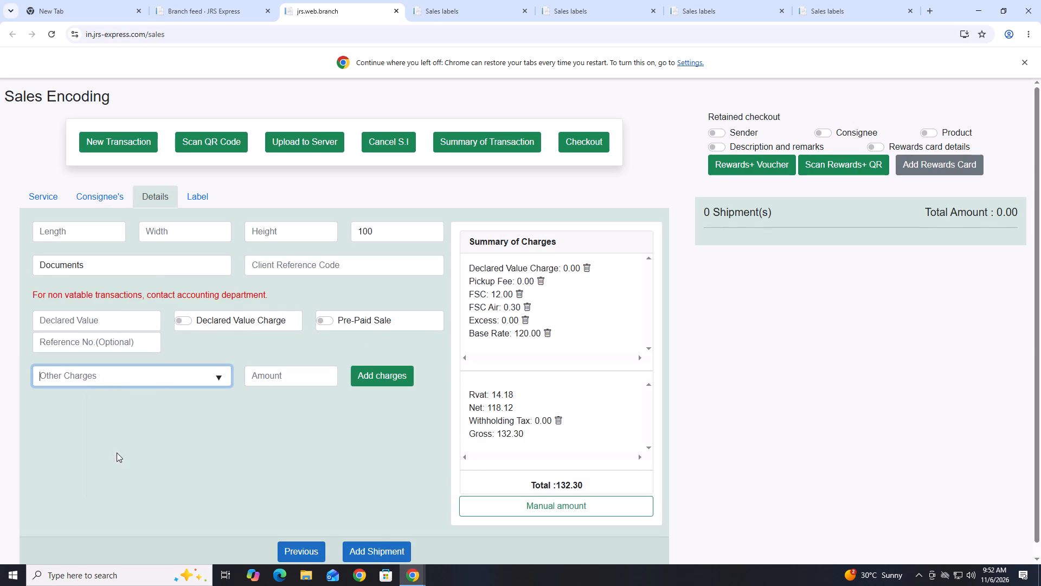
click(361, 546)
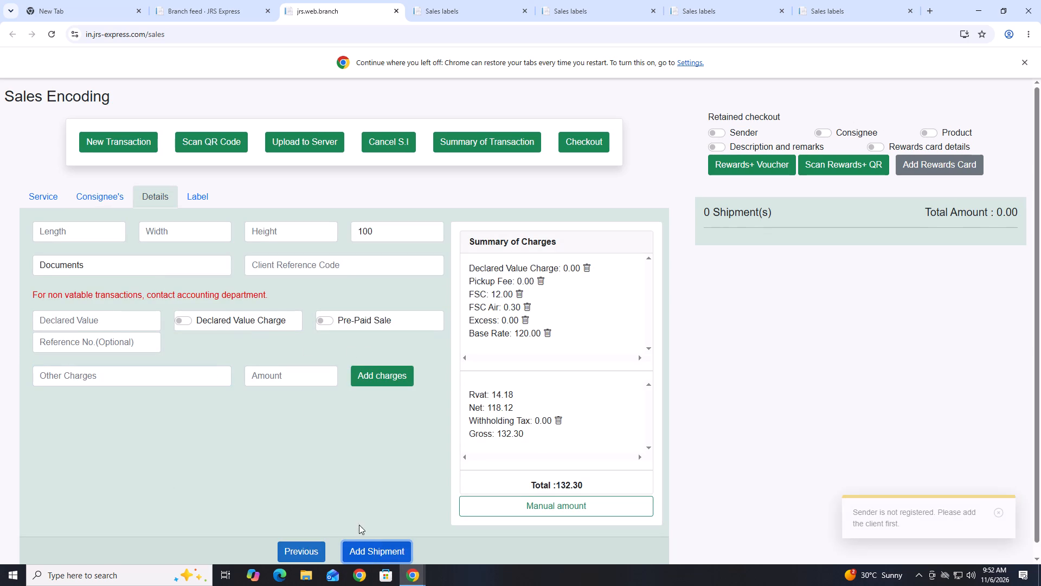
Reopen the sender information and clear the sender's name.
click(109, 145)
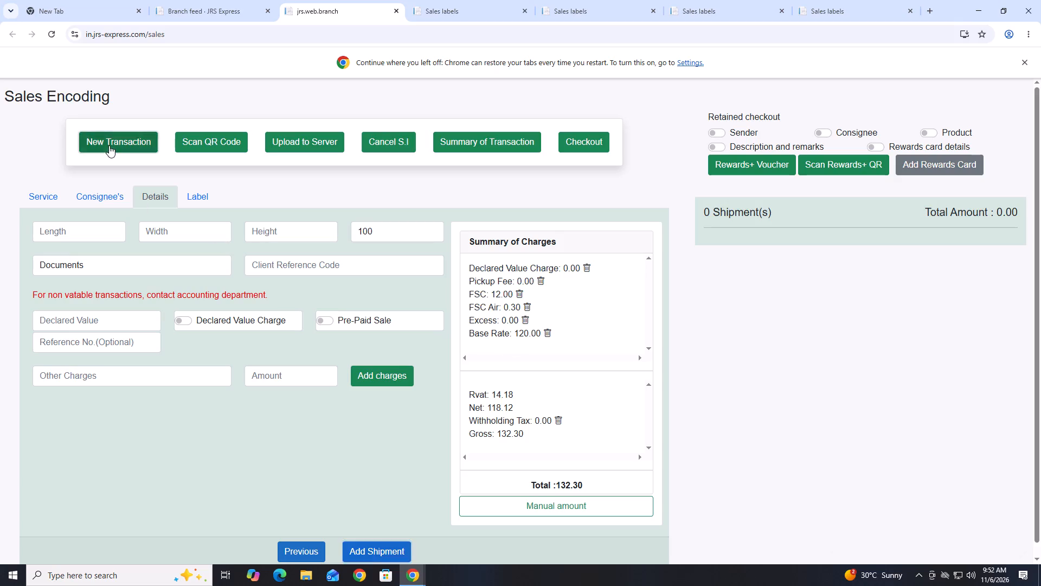
click(511, 264)
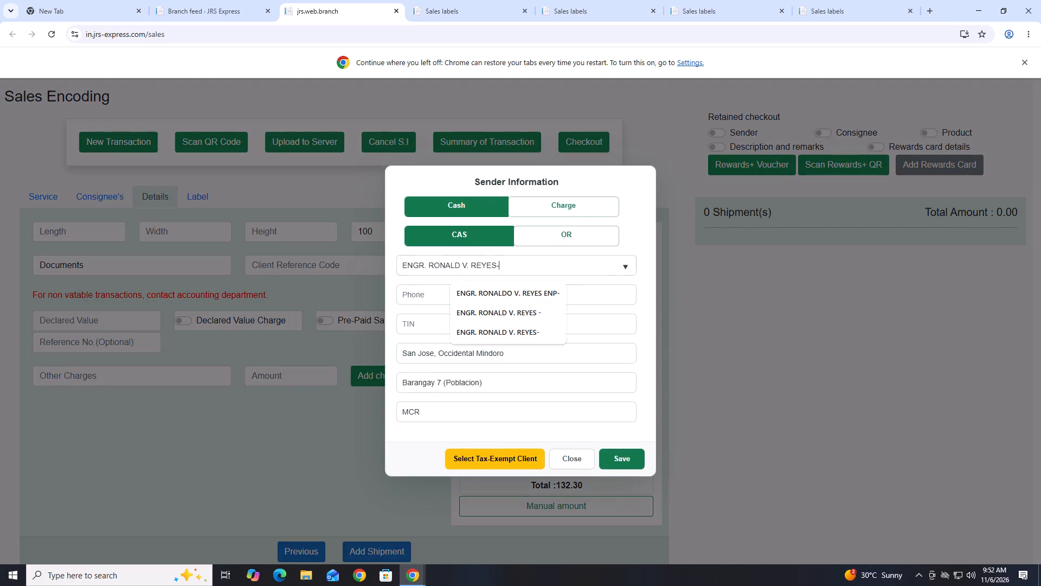
key(BackSpace)
key(BackSpace)
key(BackSpace)
key(BackSpace)
key(BackSpace)
key(BackSpace)
key(BackSpace)
key(BackSpace)
key(BackSpace)
key(BackSpace)
key(BackSpace)
key(BackSpace)
key(BackSpace)
key(BackSpace)
key(BackSpace)
key(BackSpace)
key(BackSpace)
key(BackSpace)
key(BackSpace)
key(BackSpace)
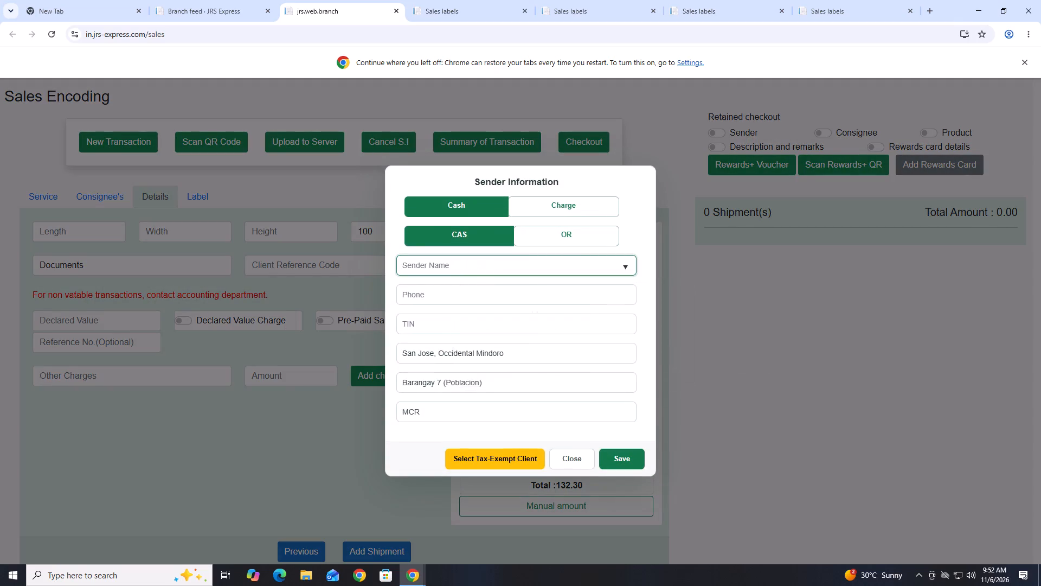
Clear the sender's location, barangay and address line in the sender information.
click(545, 351)
key(BackSpace)
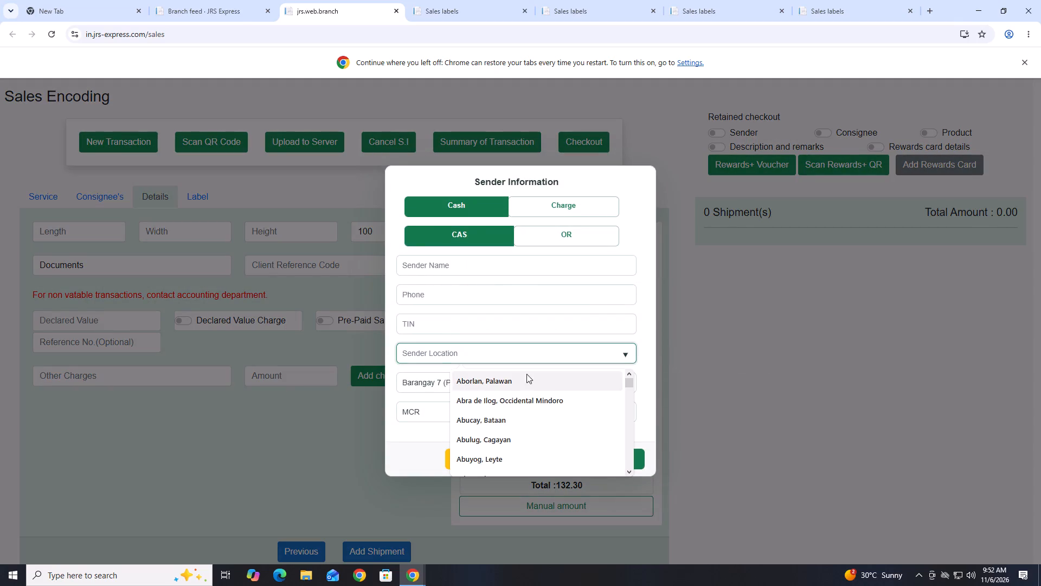
click(801, 429)
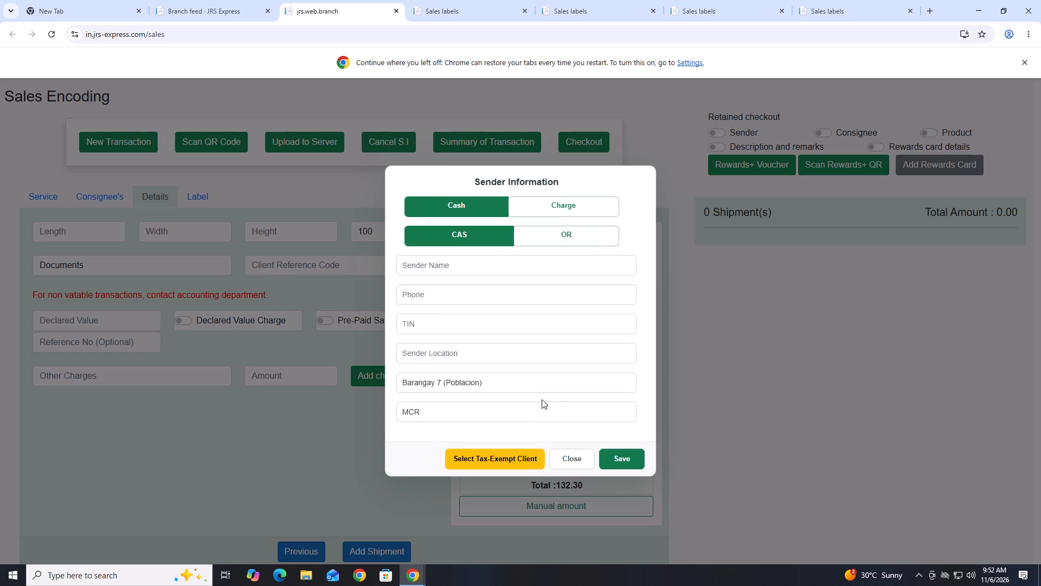
click(537, 379)
key(BackSpace)
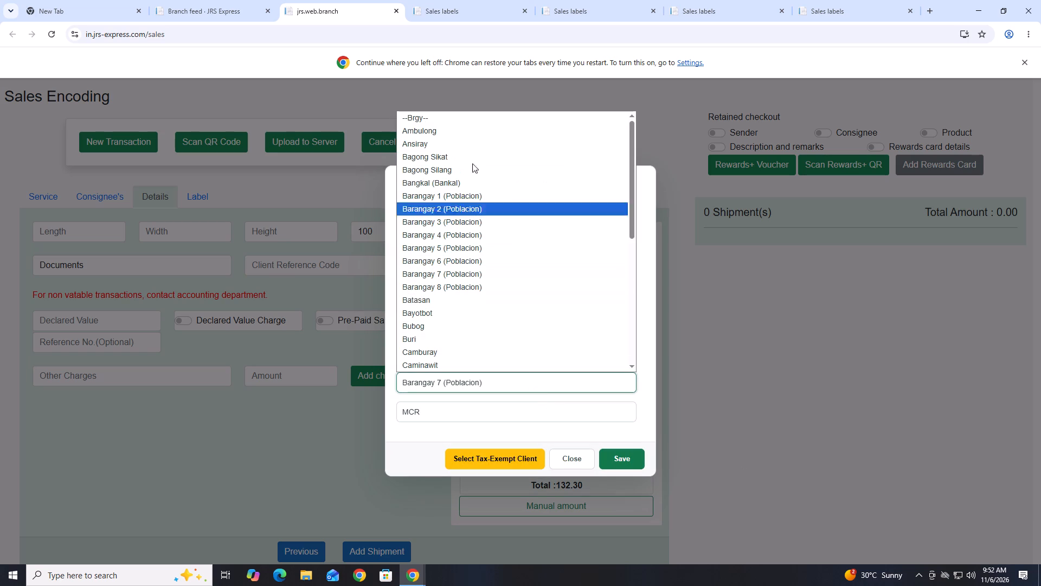
click(482, 111)
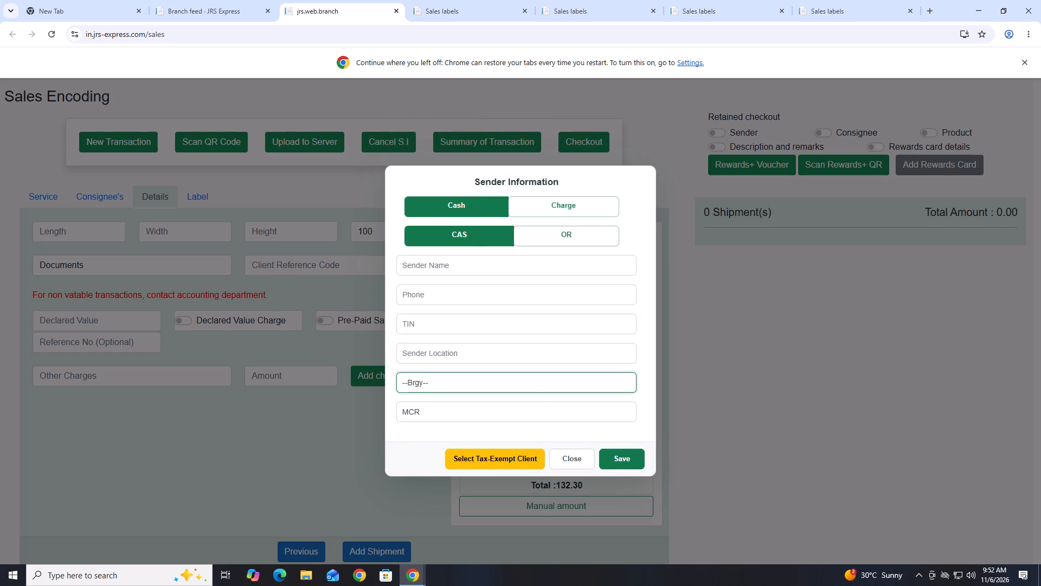
click(437, 406)
key(BackSpace)
key(BackSpace)
key(BackSpace)
key(BackSpace)
key(BackSpace)
key(BackSpace)
key(BackSpace)
key(BackSpace)
key(BackSpace)
key(BackSpace)
key(BackSpace)
key(BackSpace)
key(BackSpace)
key(BackSpace)
key(BackSpace)
key(BackSpace)
key(BackSpace)
key(BackSpace)
key(BackSpace)
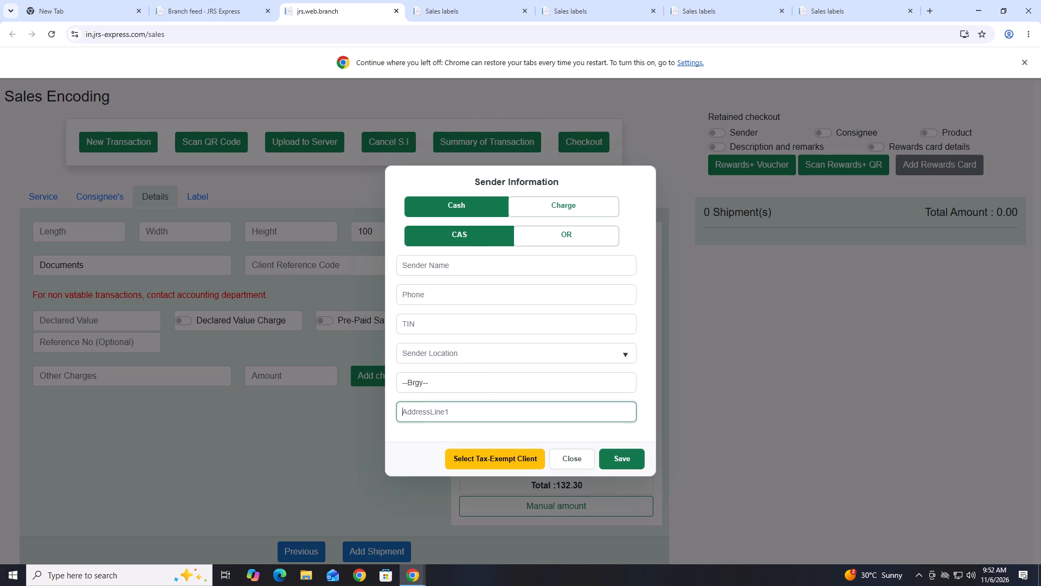
Start registering a new customer and enter the sender's name.
click(625, 266)
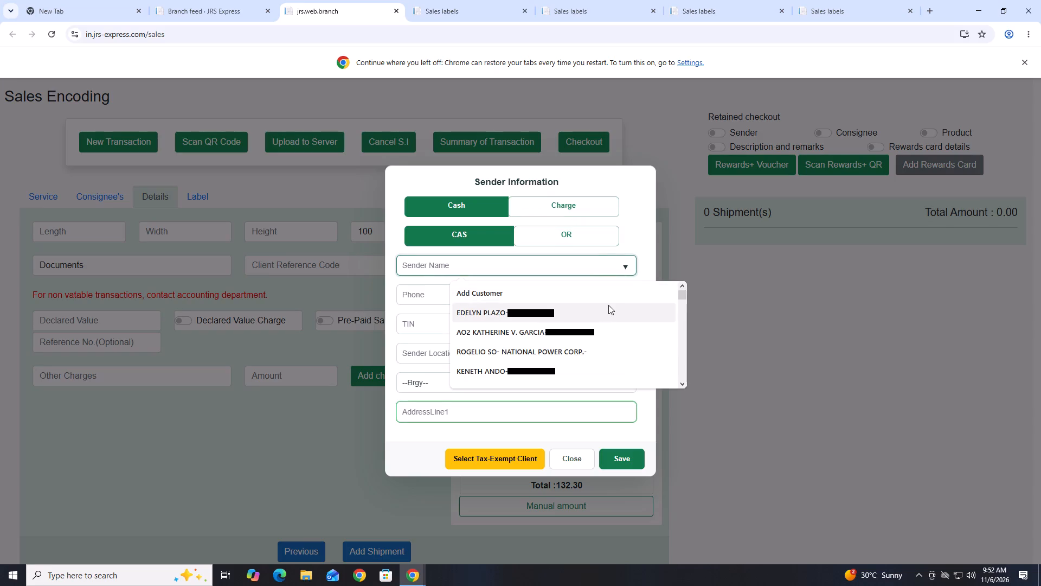
click(528, 294)
click(524, 235)
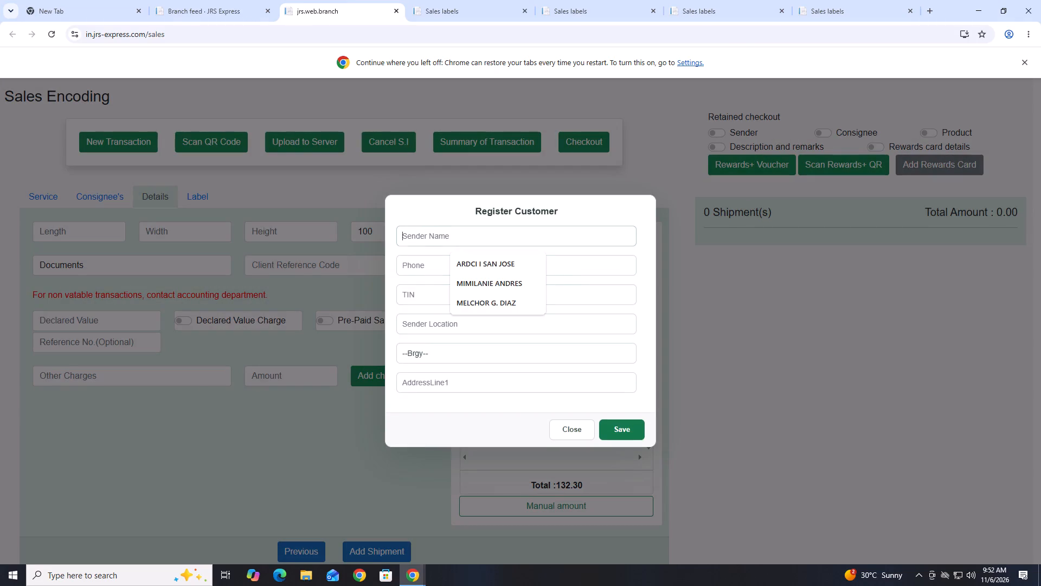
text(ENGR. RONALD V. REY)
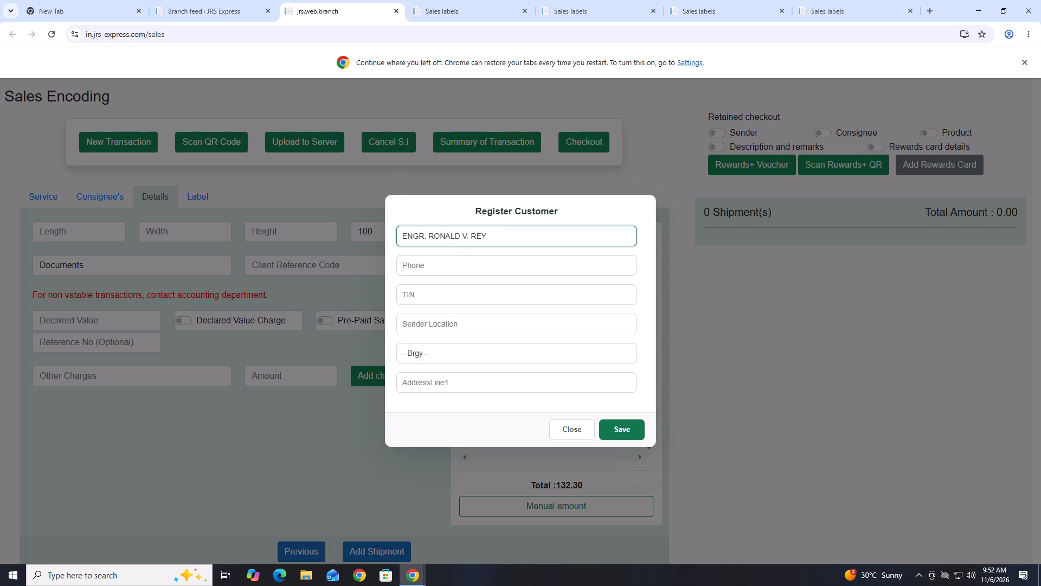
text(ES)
Set the new customer's location to San Jose, Occidental Mindoro.
click(458, 322)
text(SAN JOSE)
scroll(557, 395, down, 3)
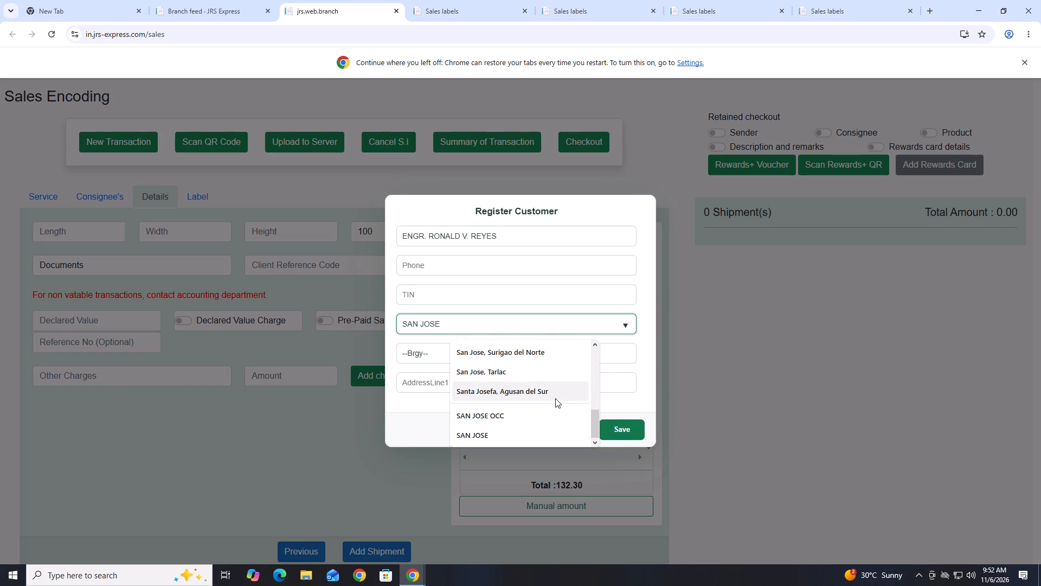
scroll(555, 398, down, 2)
scroll(535, 374, up, 2)
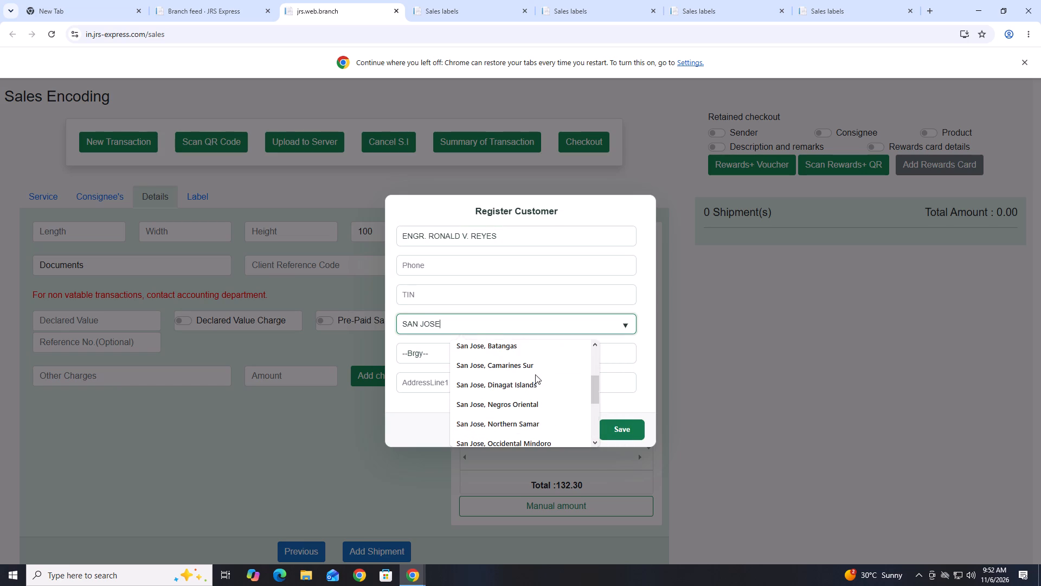
click(536, 437)
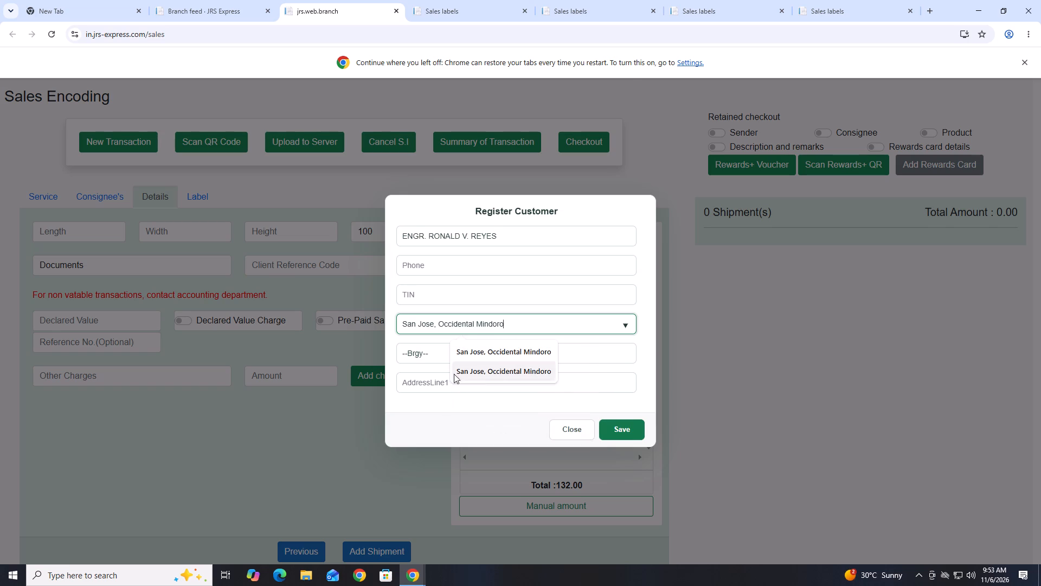
Set the new customer's barangay to Barangay 7 (Poblacion).
click(425, 354)
click(483, 237)
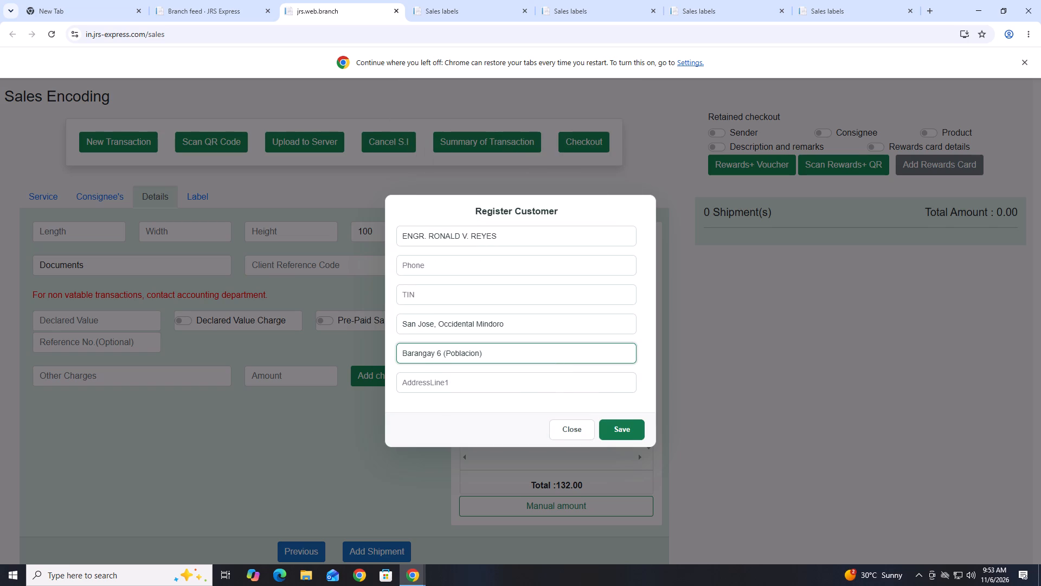
click(486, 351)
click(465, 246)
Enter the new customer's address line and try to save the registration.
click(436, 383)
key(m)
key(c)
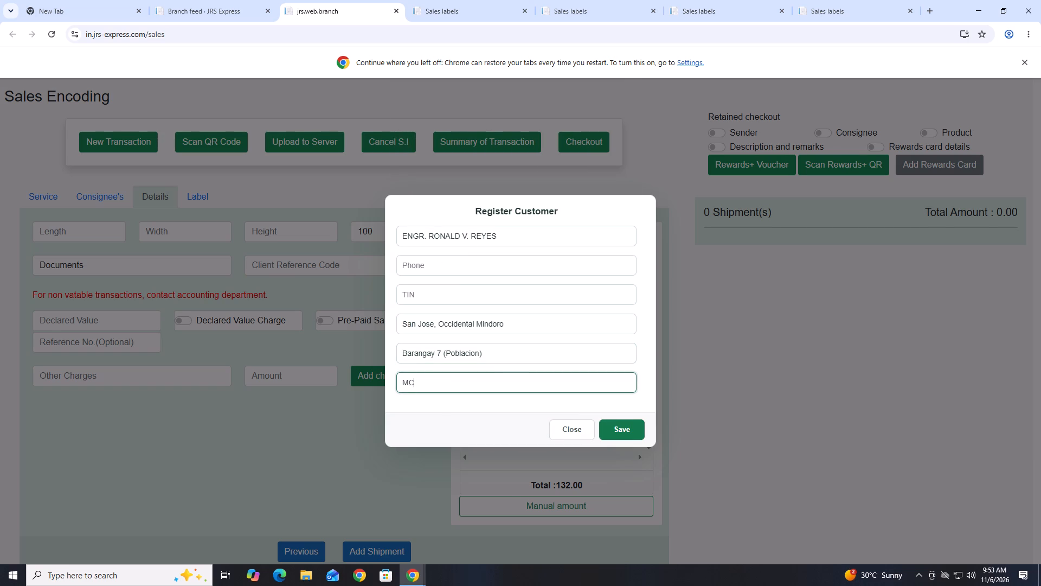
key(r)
click(627, 434)
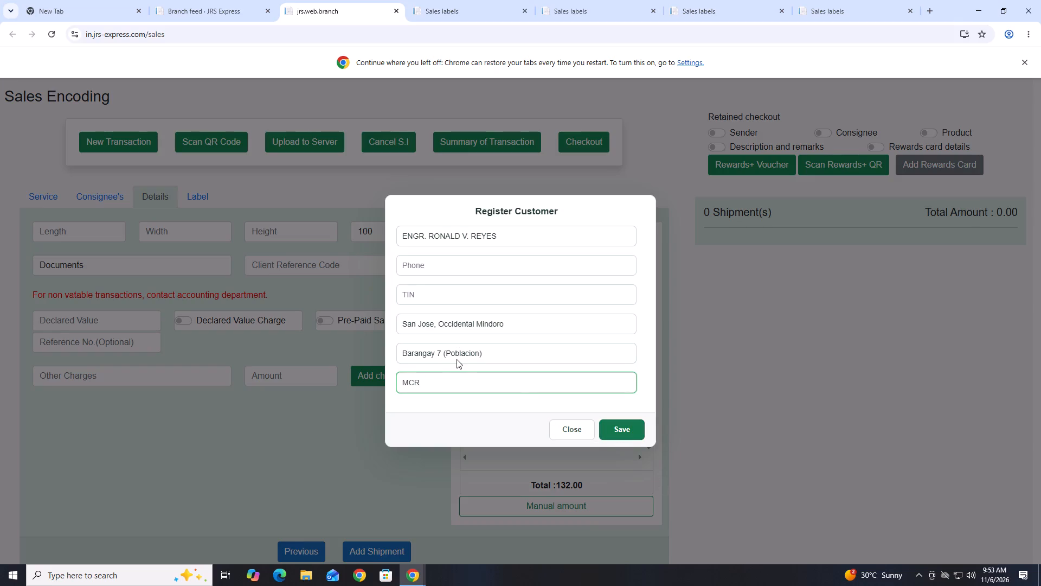
Fill in the new customer's phone field and try again to save the registration.
click(453, 268)
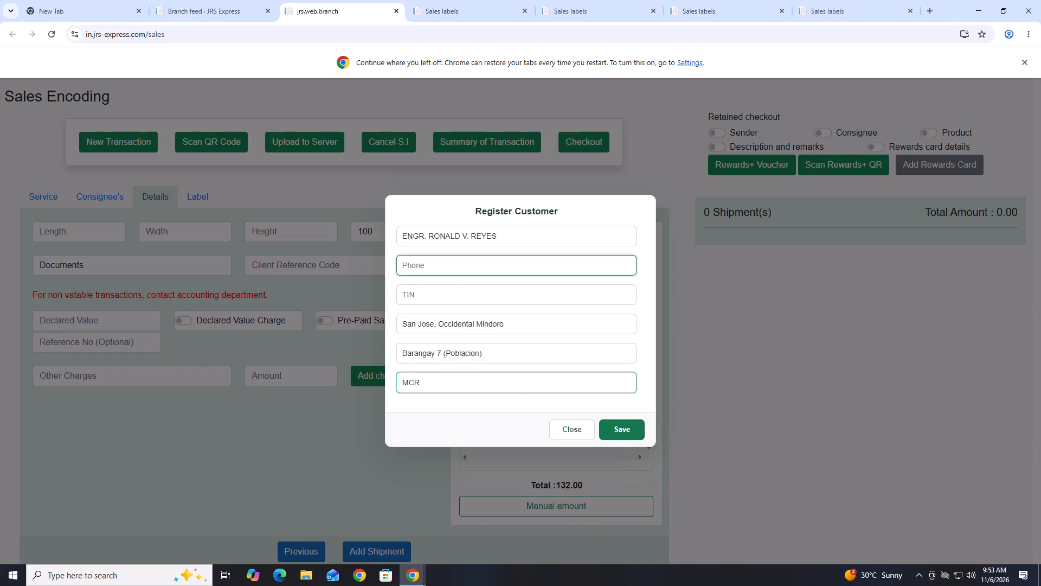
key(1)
click(623, 432)
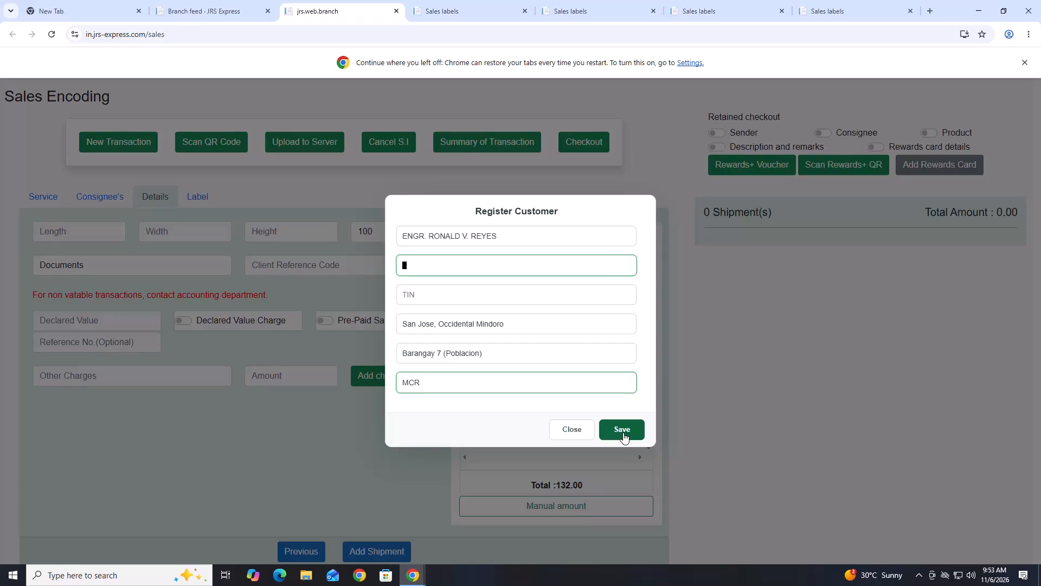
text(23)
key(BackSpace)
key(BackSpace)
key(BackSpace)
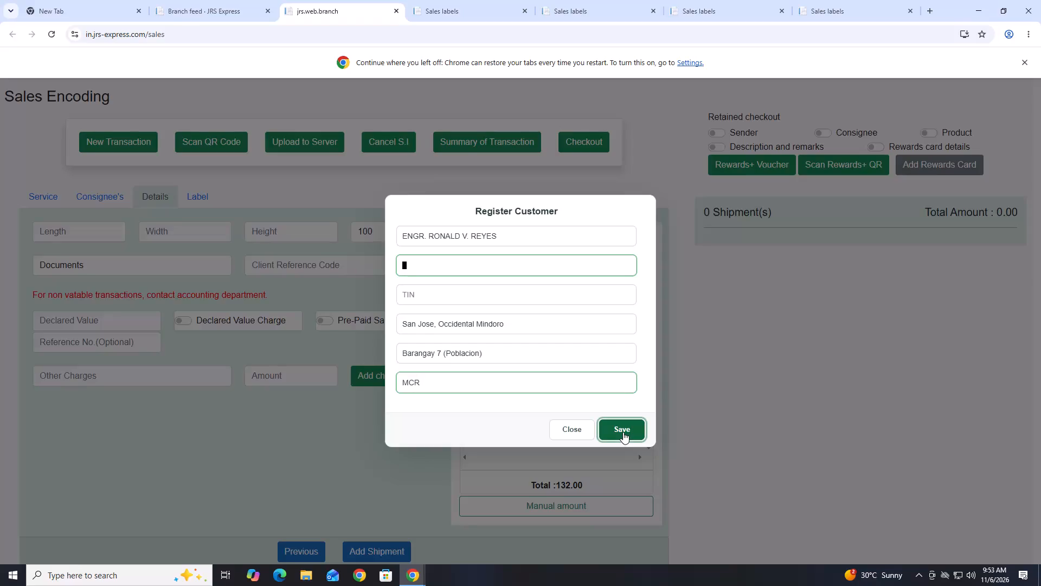
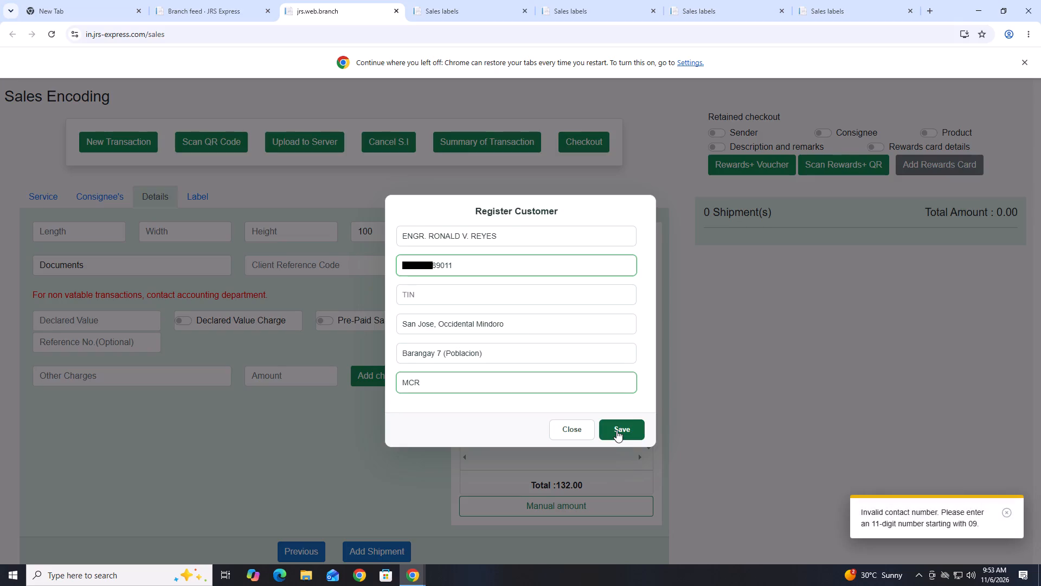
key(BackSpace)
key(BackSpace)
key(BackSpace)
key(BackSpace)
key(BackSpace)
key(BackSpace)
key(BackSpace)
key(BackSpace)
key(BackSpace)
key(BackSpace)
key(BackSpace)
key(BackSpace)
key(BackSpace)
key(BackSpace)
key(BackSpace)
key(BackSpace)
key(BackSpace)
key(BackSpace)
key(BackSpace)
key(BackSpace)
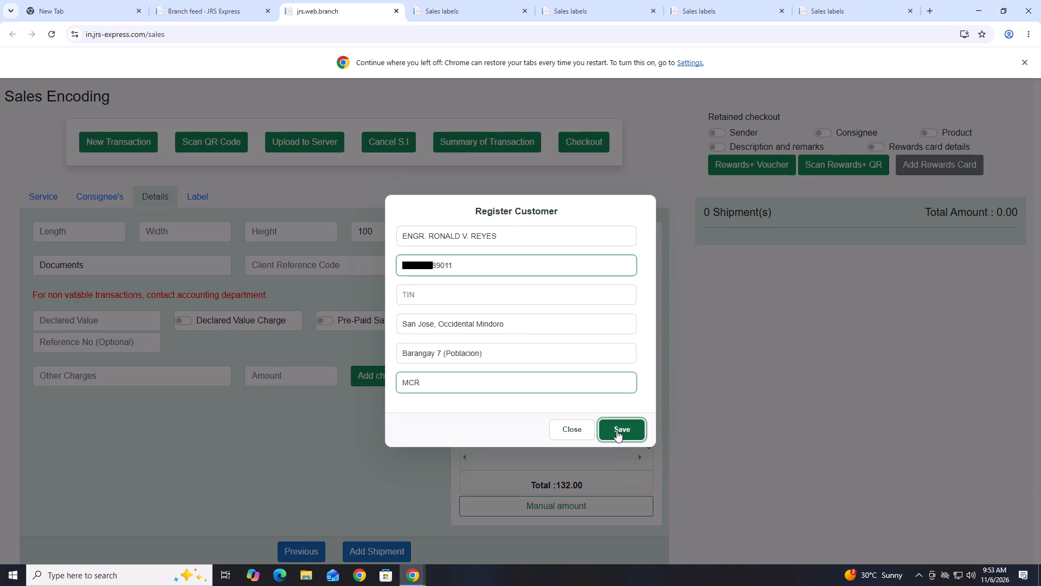
Open the new customer's contact number in the registration form for correction.
click(465, 265)
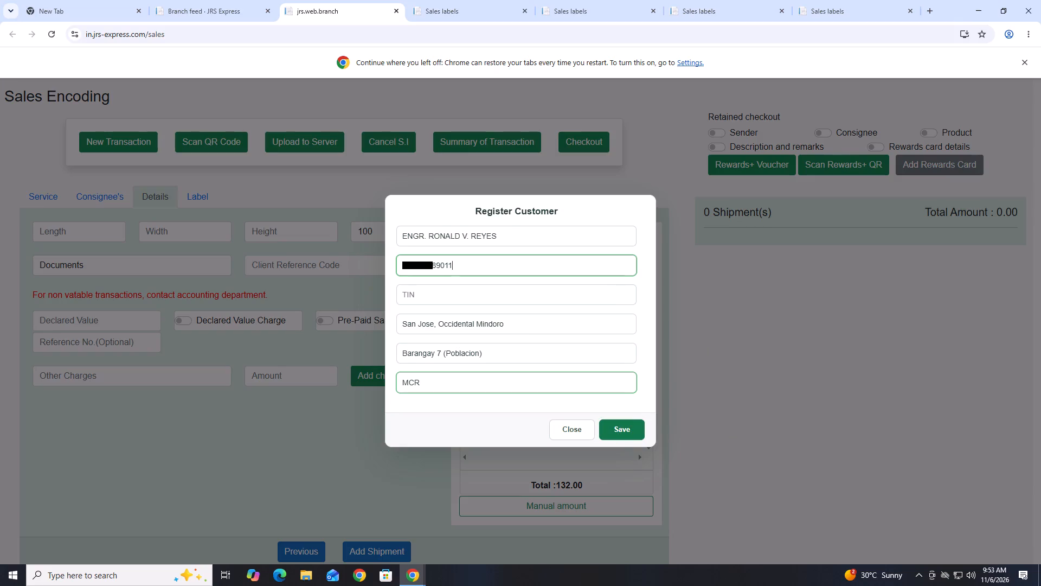
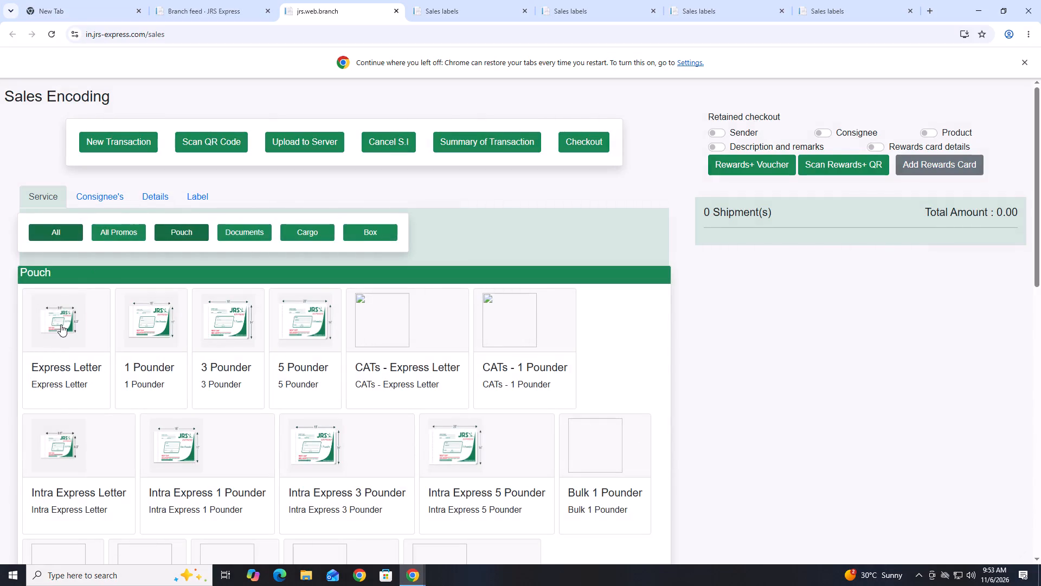
click(105, 143)
click(454, 262)
text(RO)
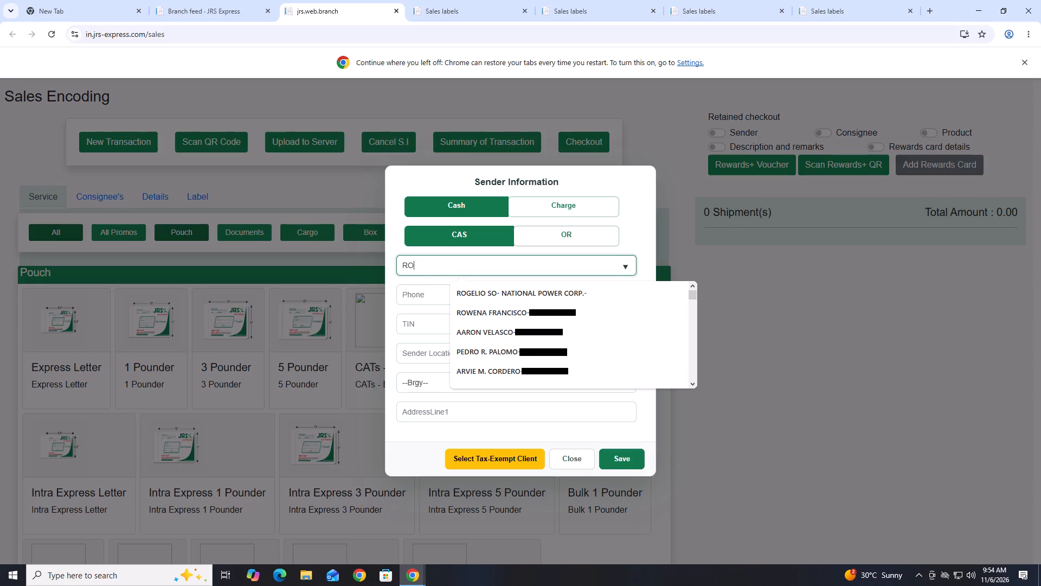
key(BackSpace)
key(BackSpace)
key(BackSpace)
text(ENGR)
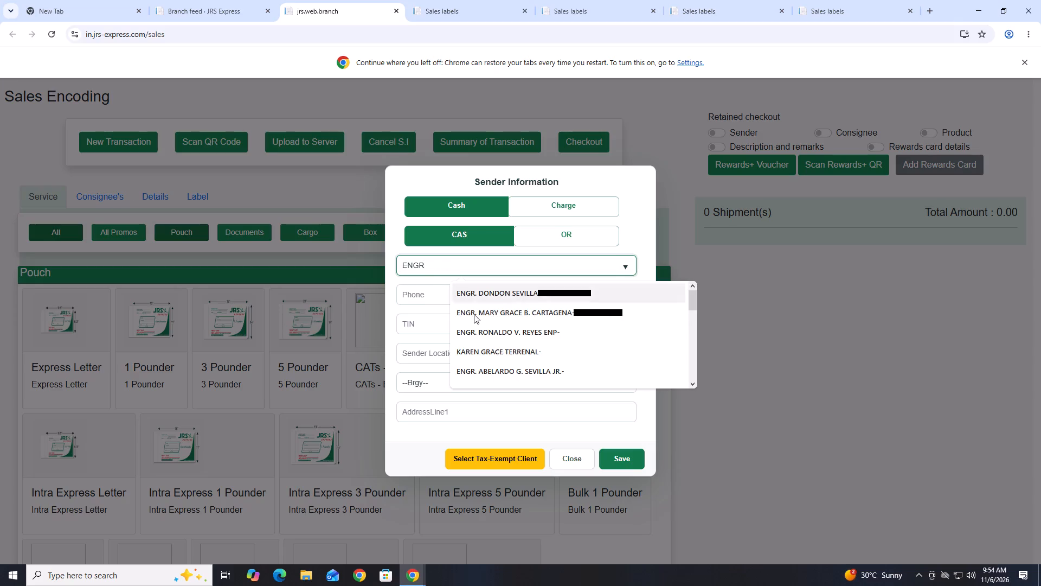
scroll(512, 362, down, 3)
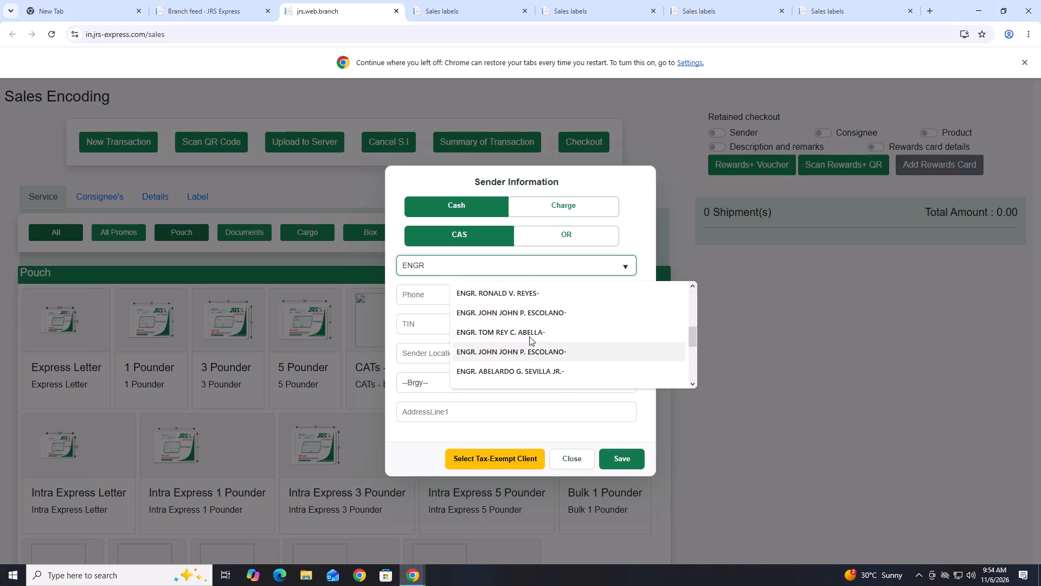
scroll(538, 356, down, 2)
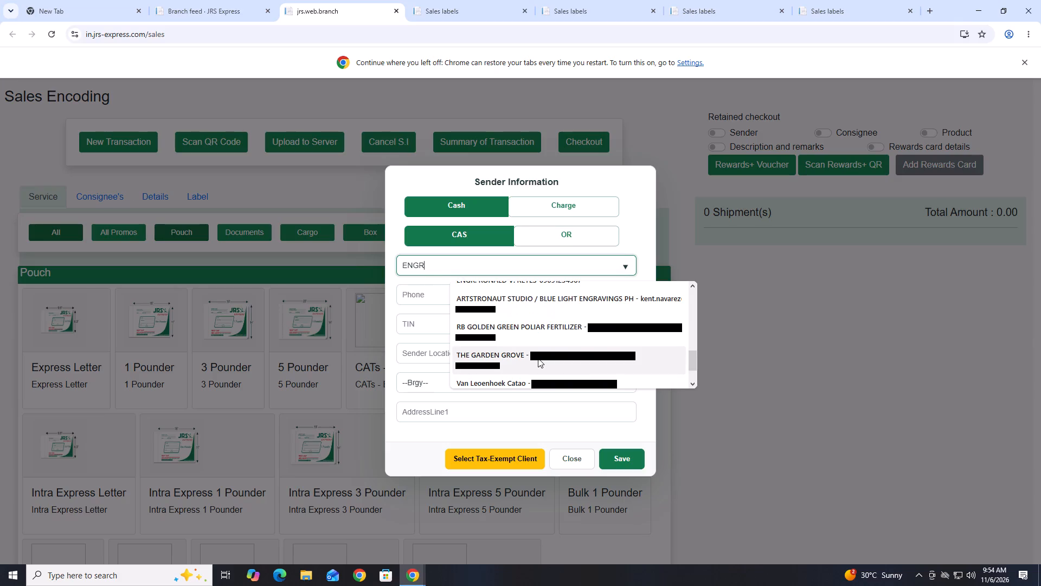
text(. RONA)
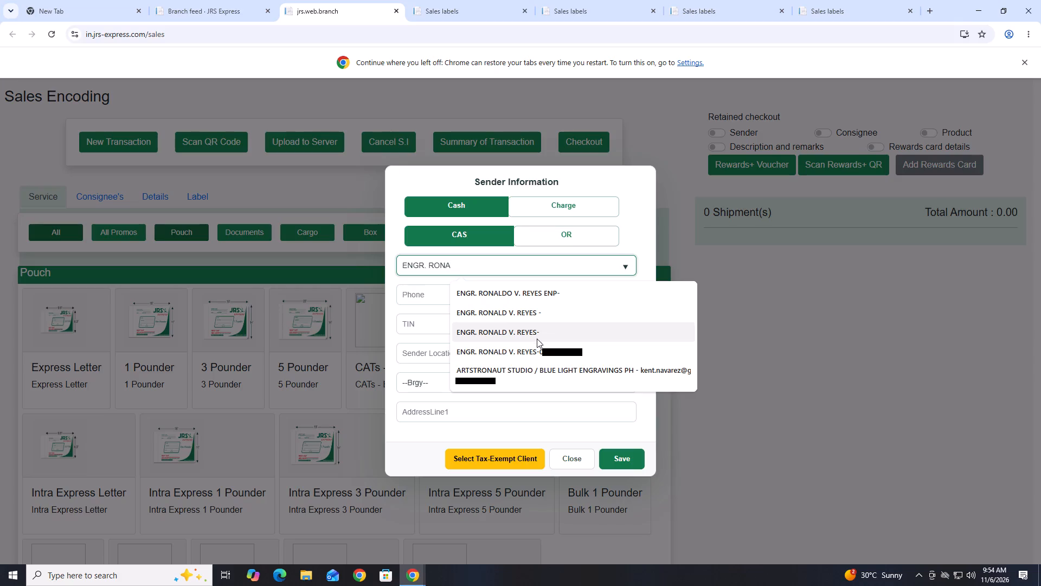
click(537, 352)
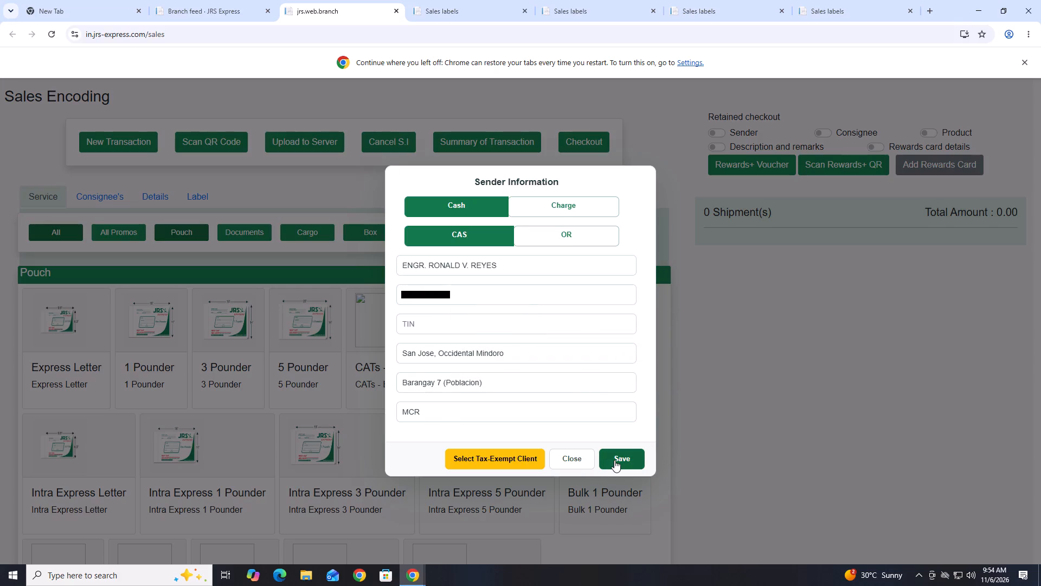
Clear the sender's phone number and save the sender information.
click(468, 297)
key(BackSpace)
key(BackSpace)
key(BackSpace)
key(BackSpace)
key(BackSpace)
key(BackSpace)
key(BackSpace)
key(BackSpace)
key(BackSpace)
key(BackSpace)
key(BackSpace)
key(BackSpace)
key(BackSpace)
key(BackSpace)
key(BackSpace)
key(BackSpace)
key(BackSpace)
key(BackSpace)
key(BackSpace)
key(BackSpace)
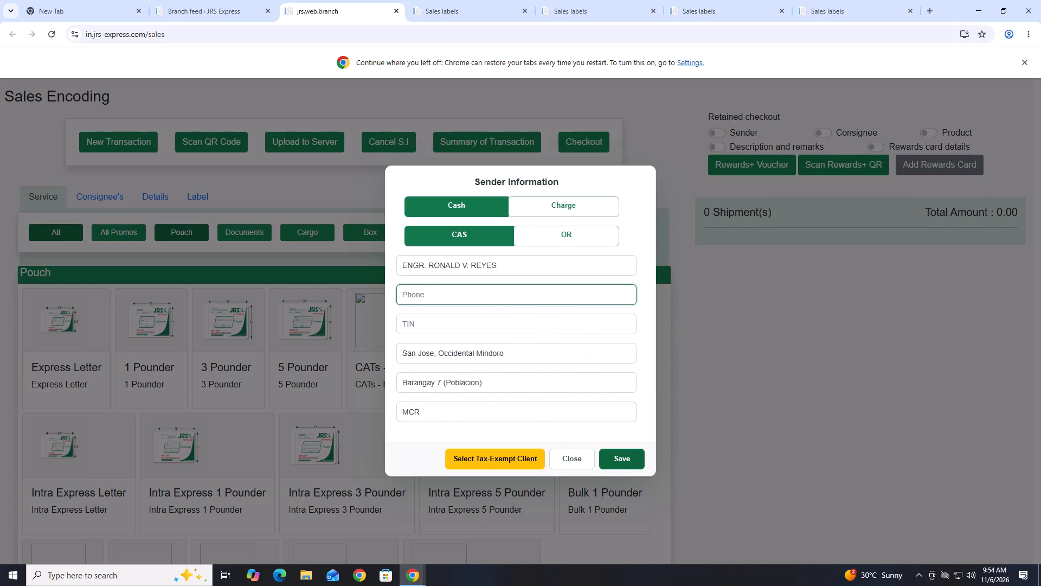
click(615, 463)
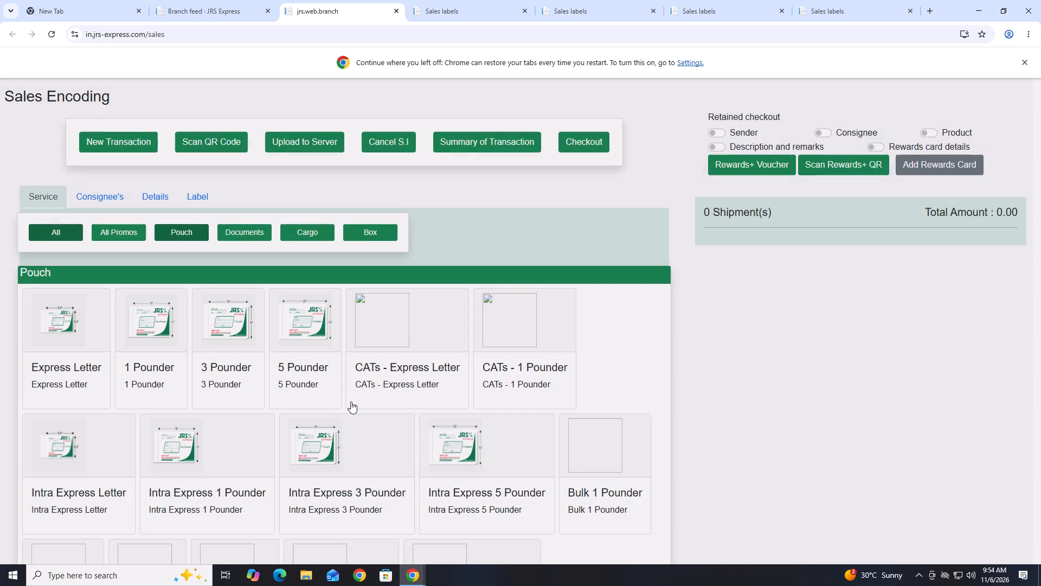
Add an Express Letter shipment for the filled-in Quezon City consignee, including the FSC Air charge.
click(63, 320)
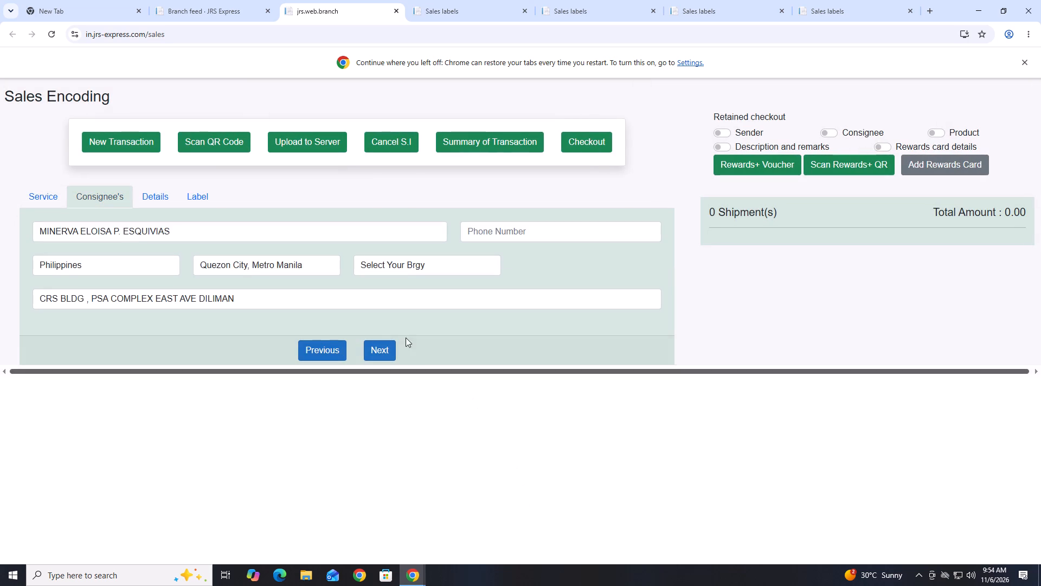
click(385, 345)
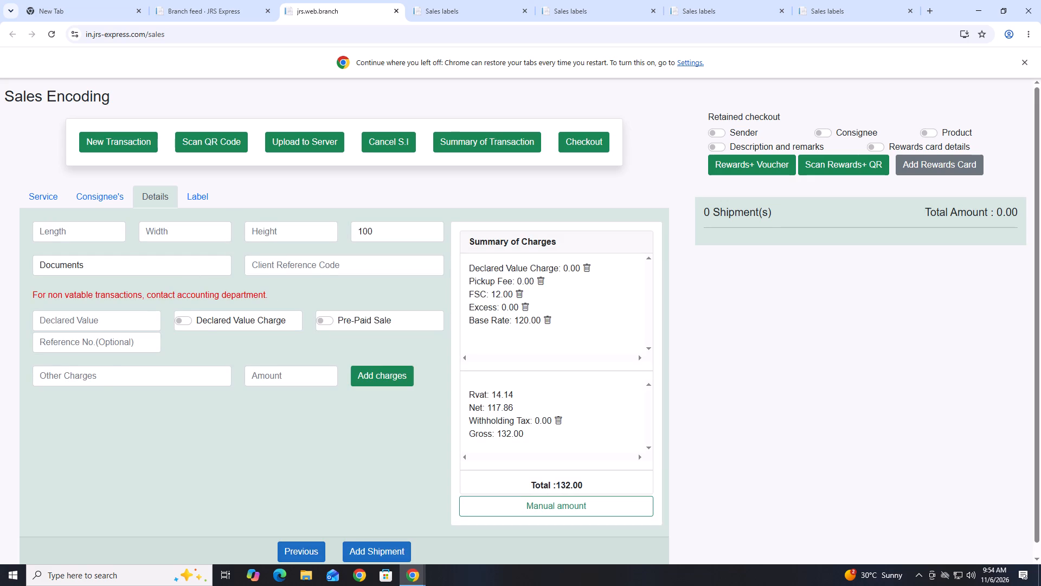
click(109, 383)
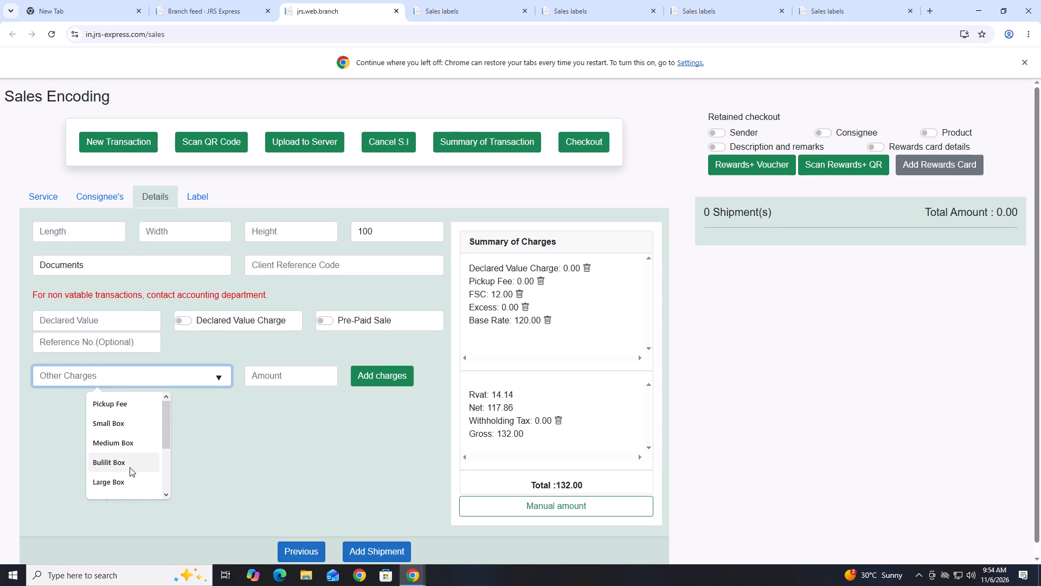
scroll(130, 467, down, 3)
click(117, 451)
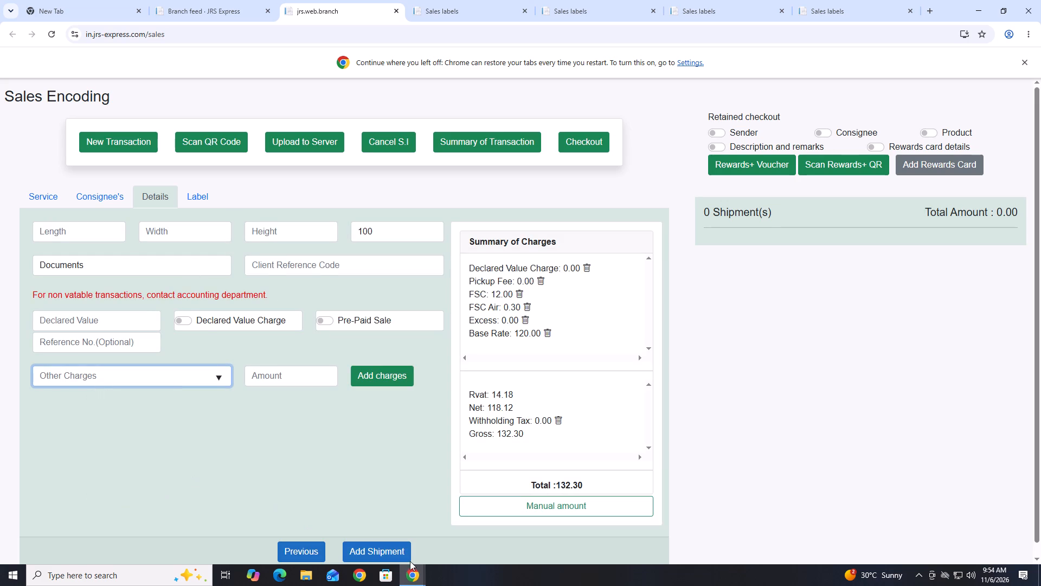
click(394, 548)
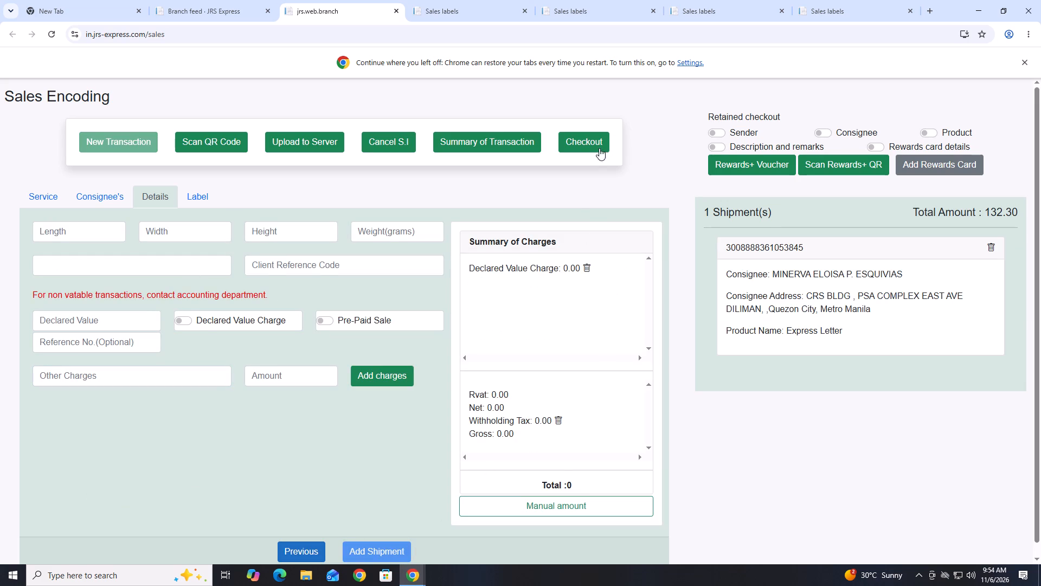
Check out the Express Letter shipment with Cash payment as a Walk In transaction.
click(595, 144)
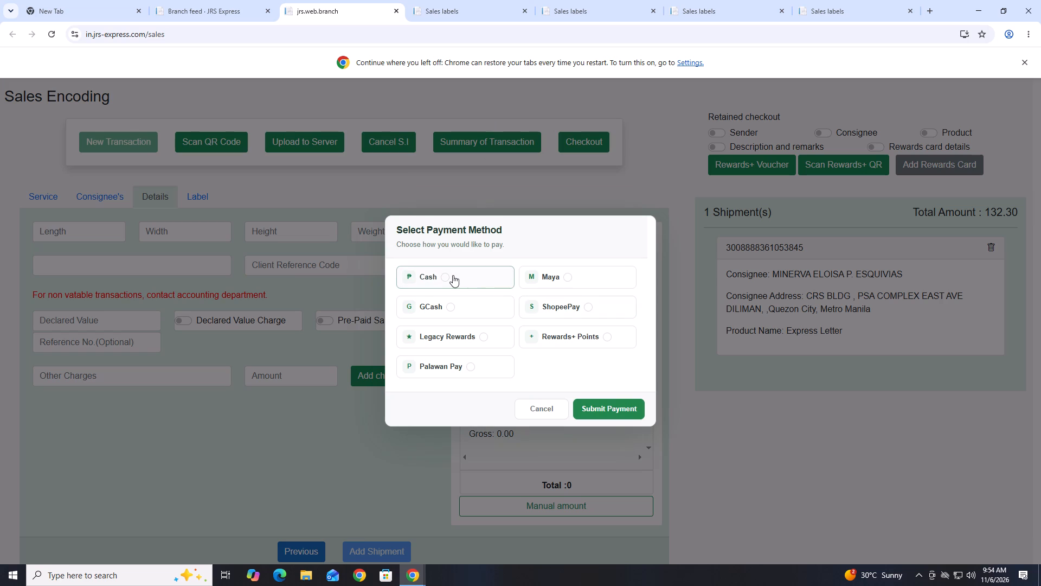
click(449, 275)
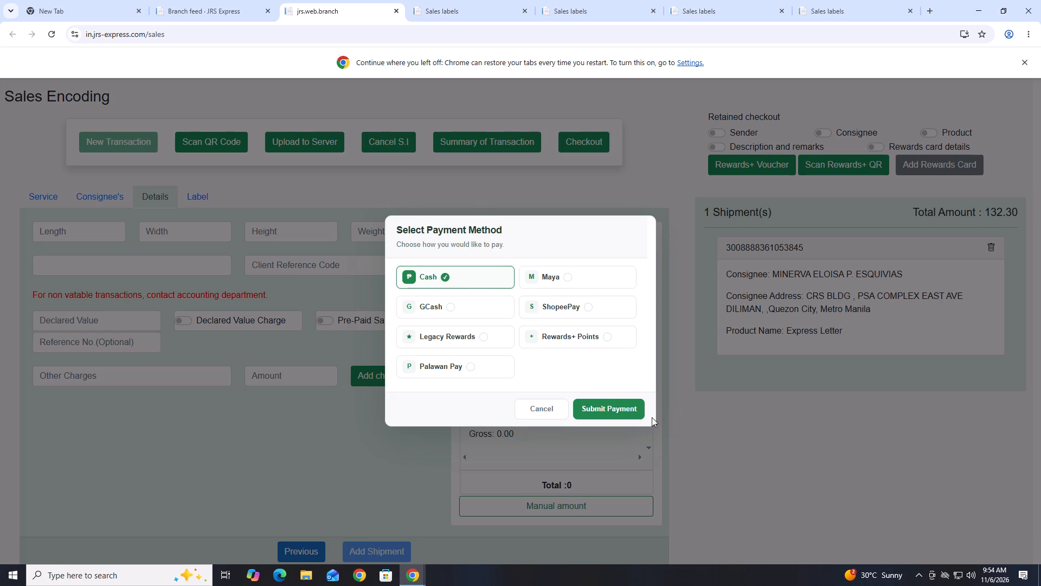
click(635, 410)
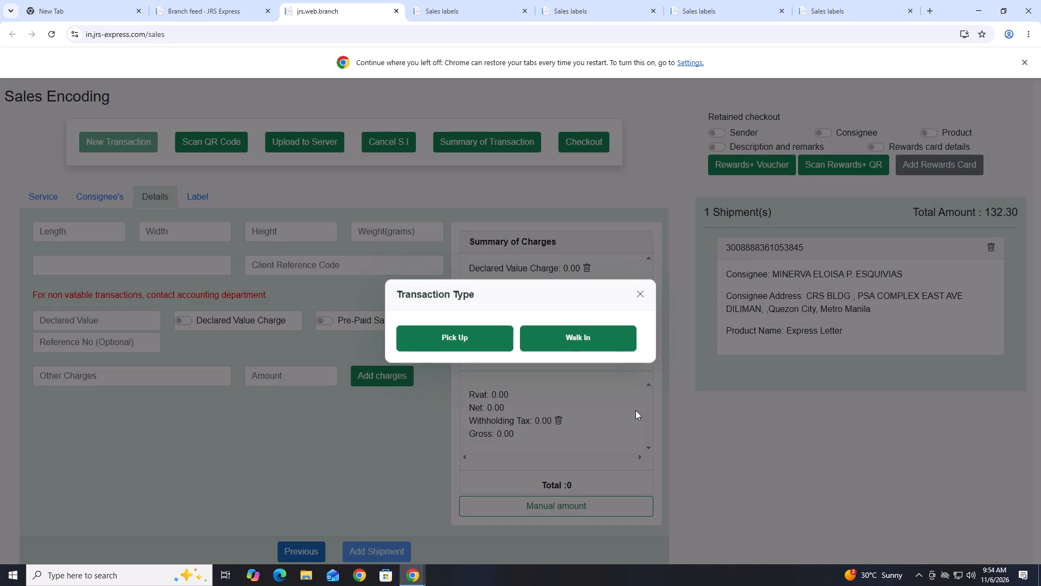
click(587, 345)
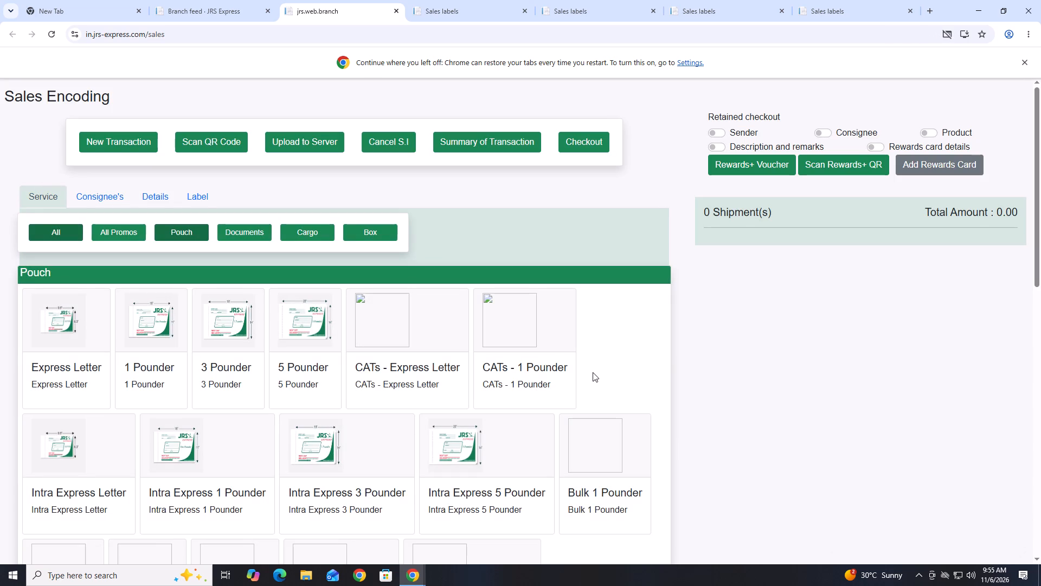
Re-print the labels of the last transaction listed for 11/06/2026 in the transaction summary, using the Xprinter XP-410B.
click(504, 146)
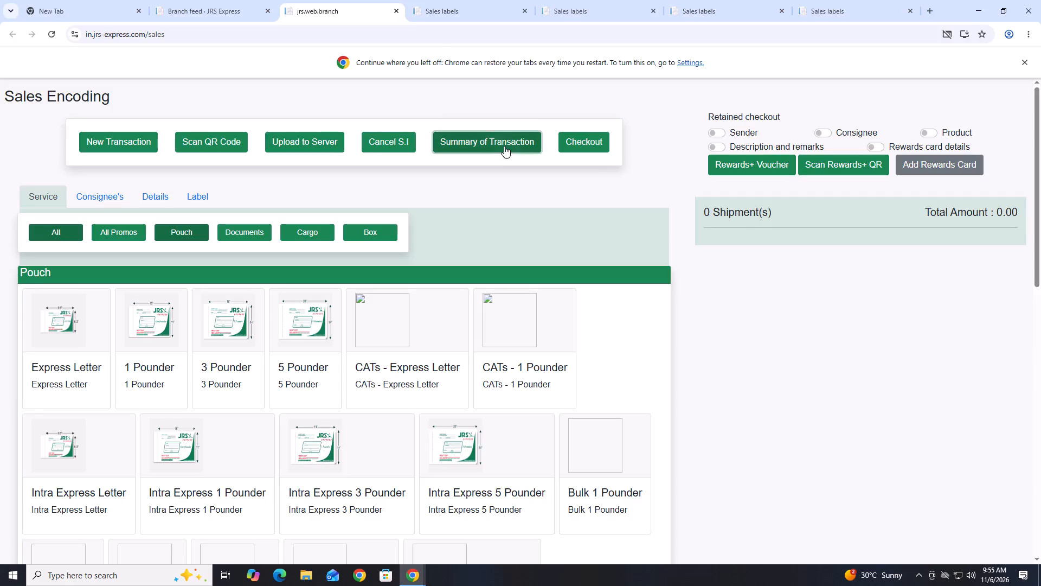
click(364, 190)
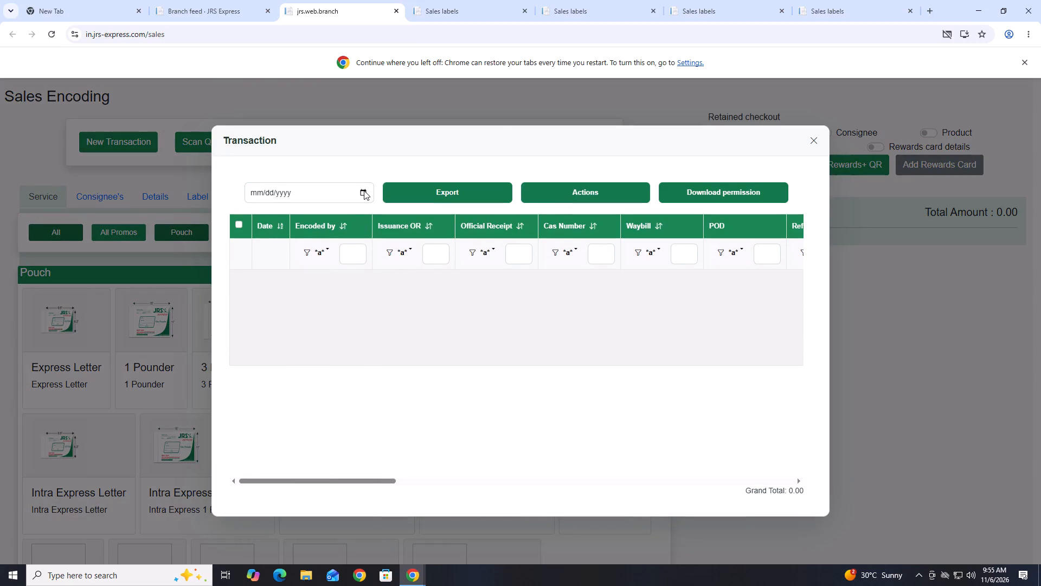
click(335, 251)
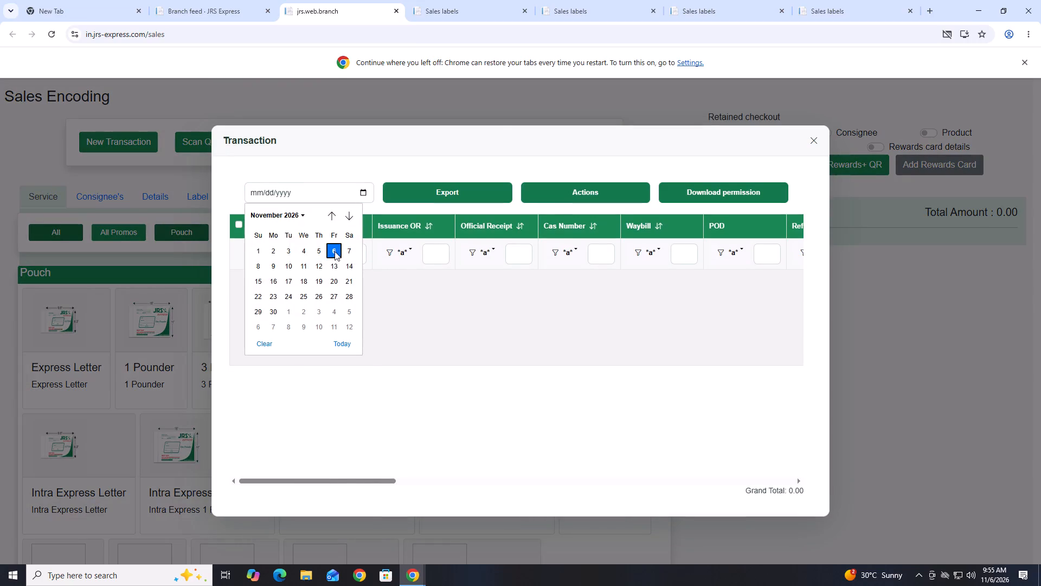
scroll(562, 351, down, 10)
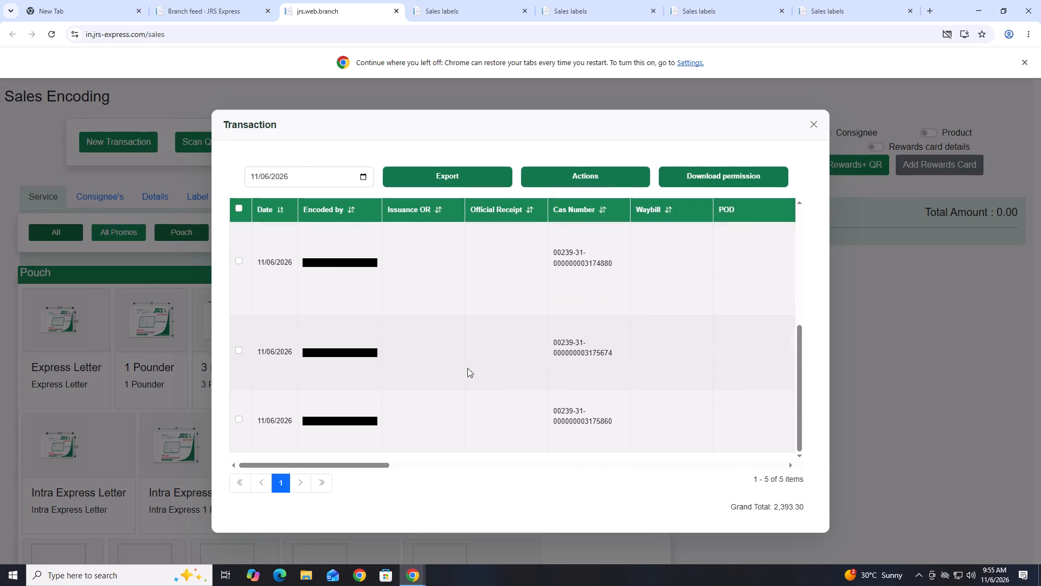
scroll(467, 368, down, 9)
click(237, 418)
click(570, 170)
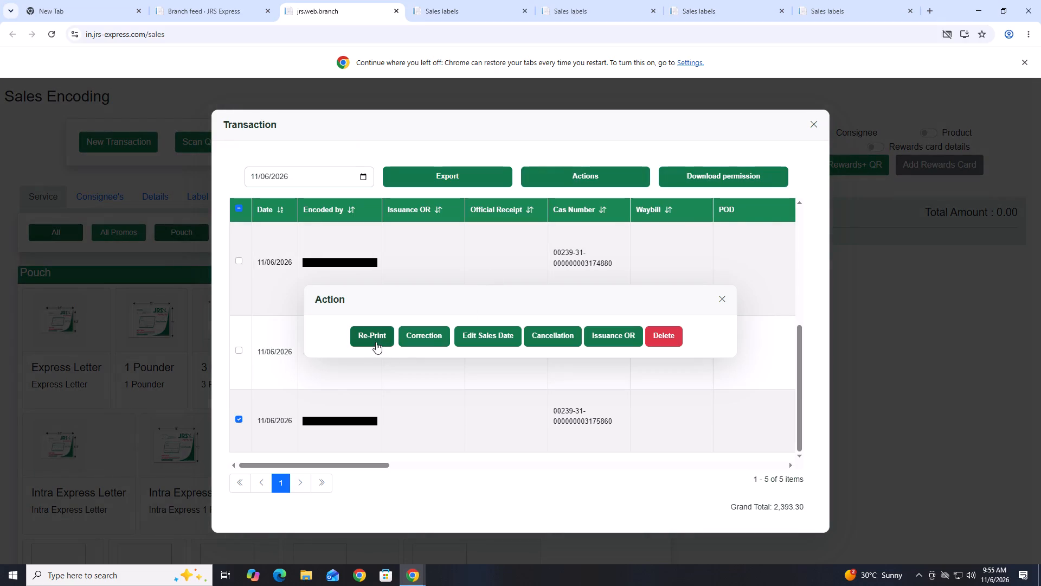
click(376, 339)
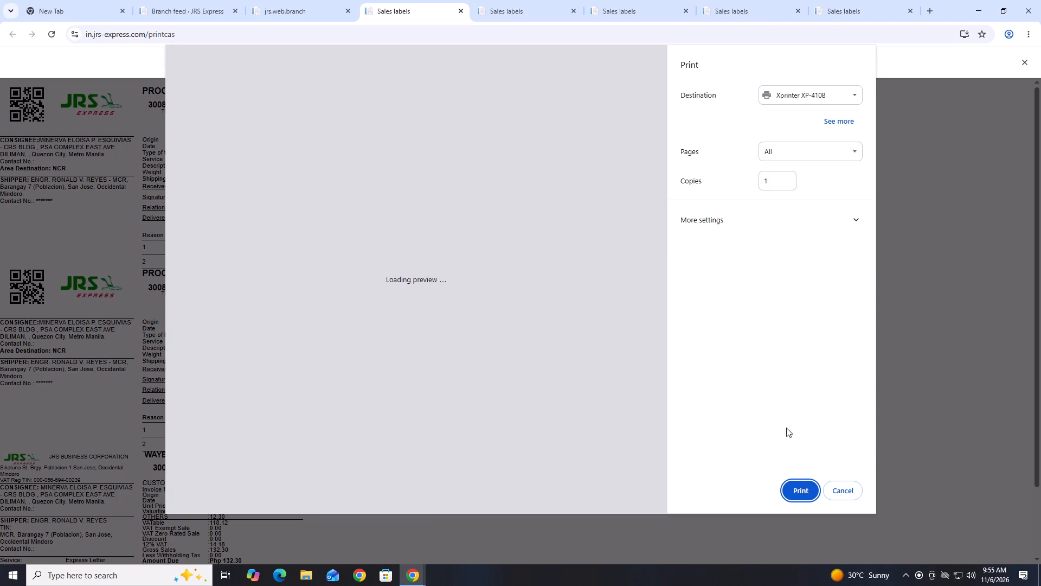
click(805, 497)
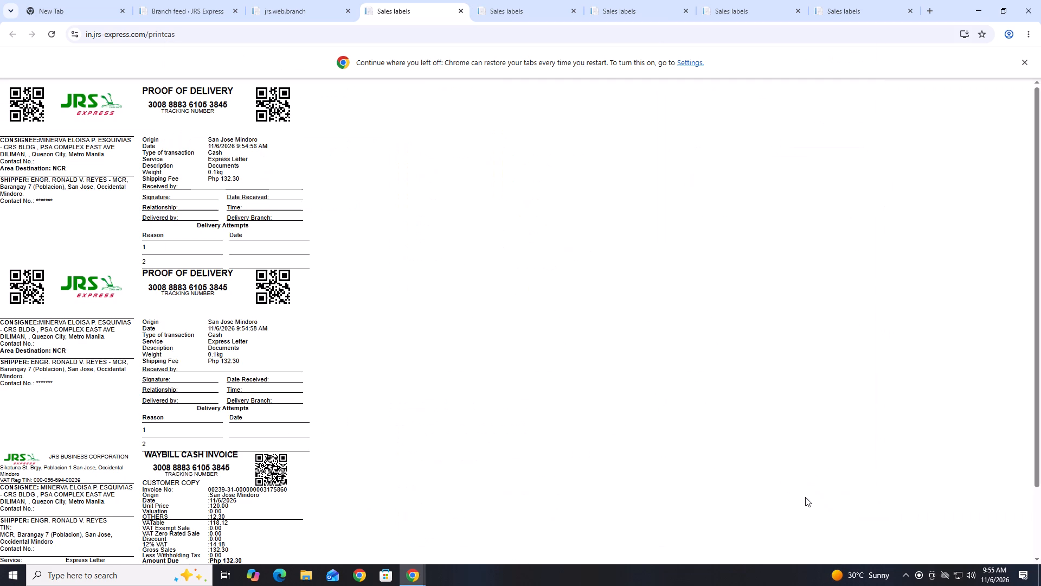
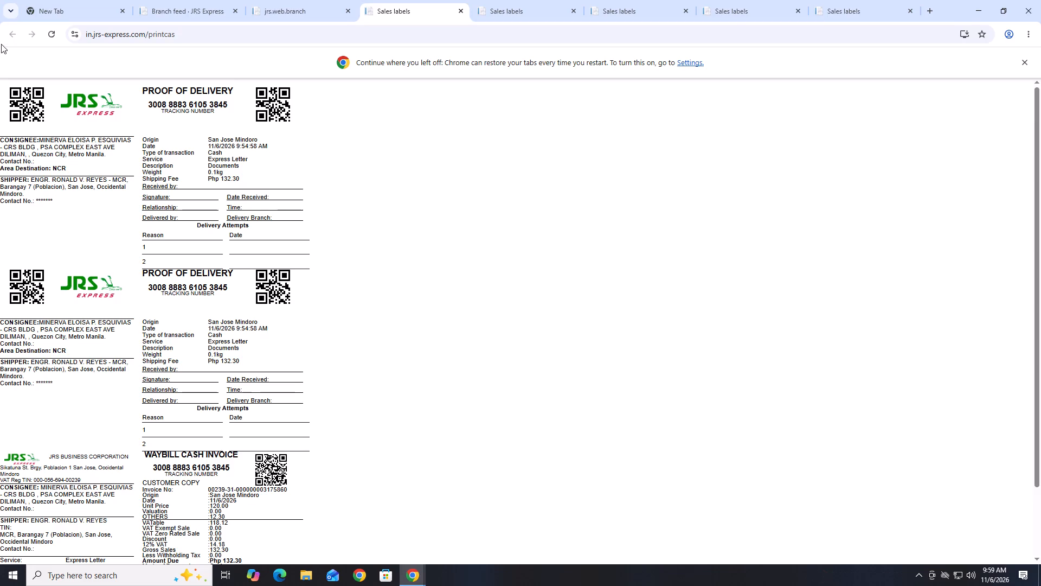
Close all the open Sales labels pages and the transaction summary dialog.
click(547, 0)
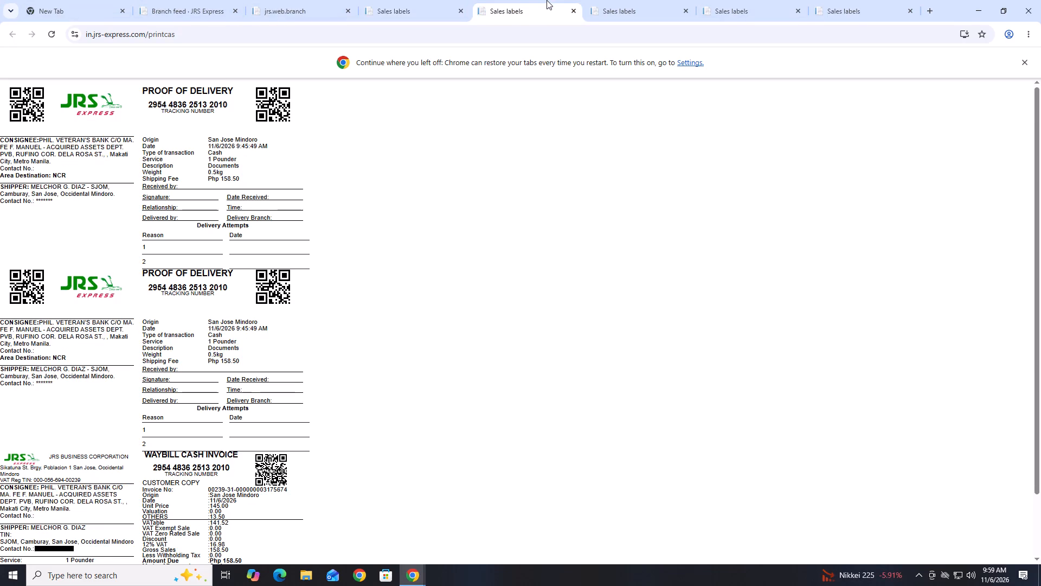
click(573, 9)
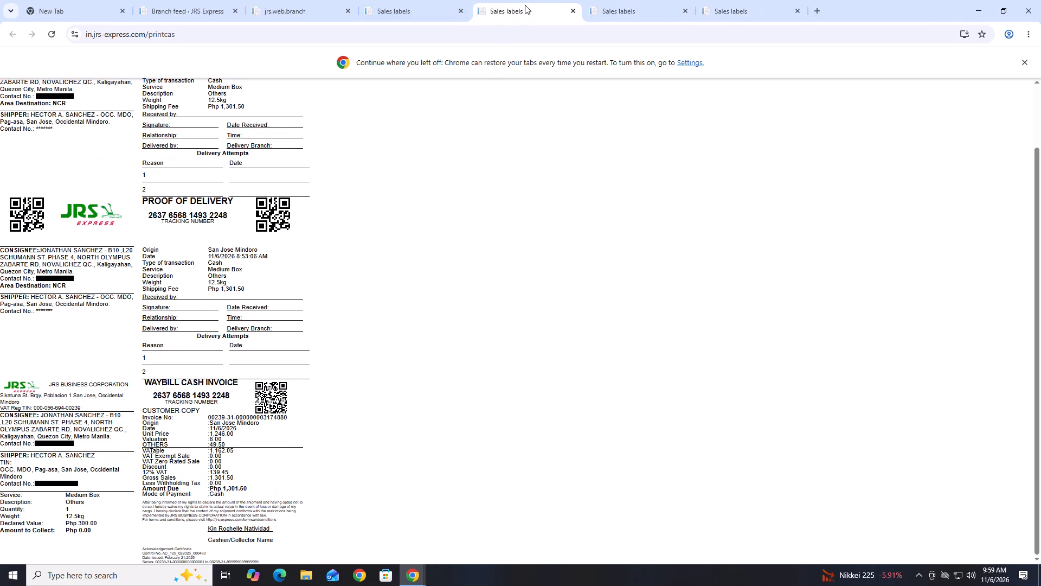
click(525, 5)
click(576, 12)
click(550, 4)
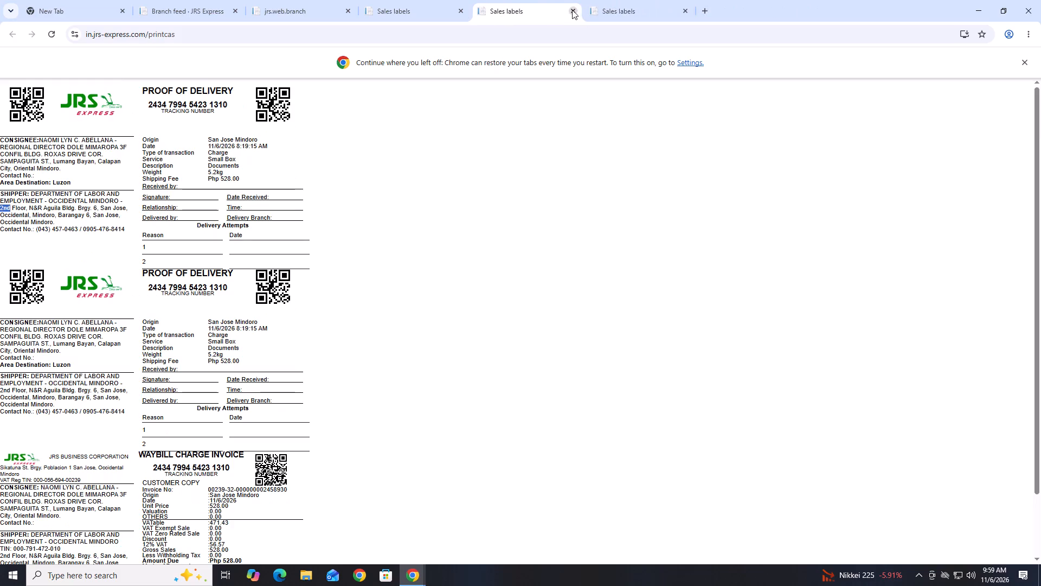
click(572, 10)
click(571, 10)
click(528, 10)
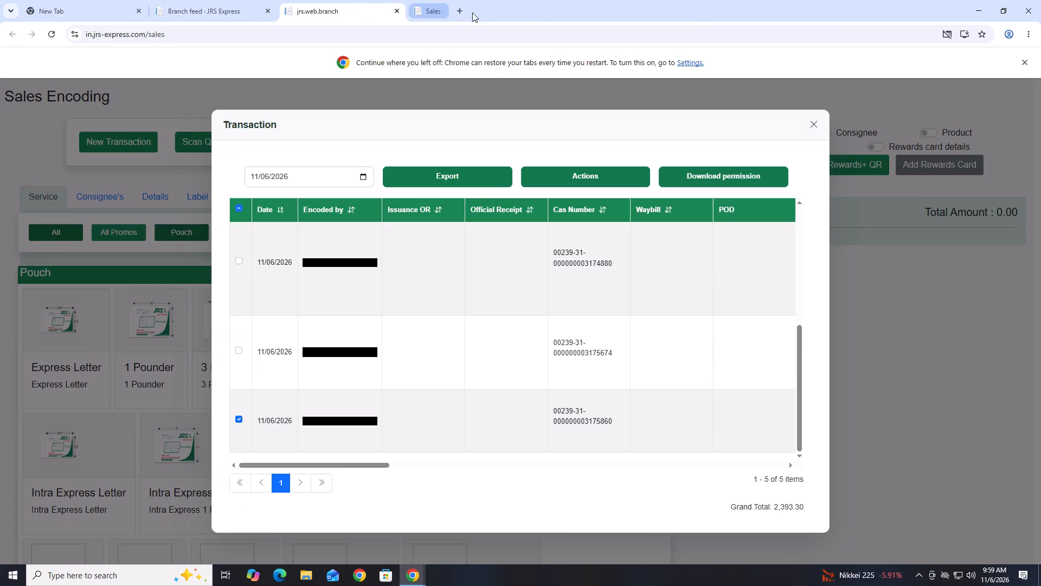
click(475, 0)
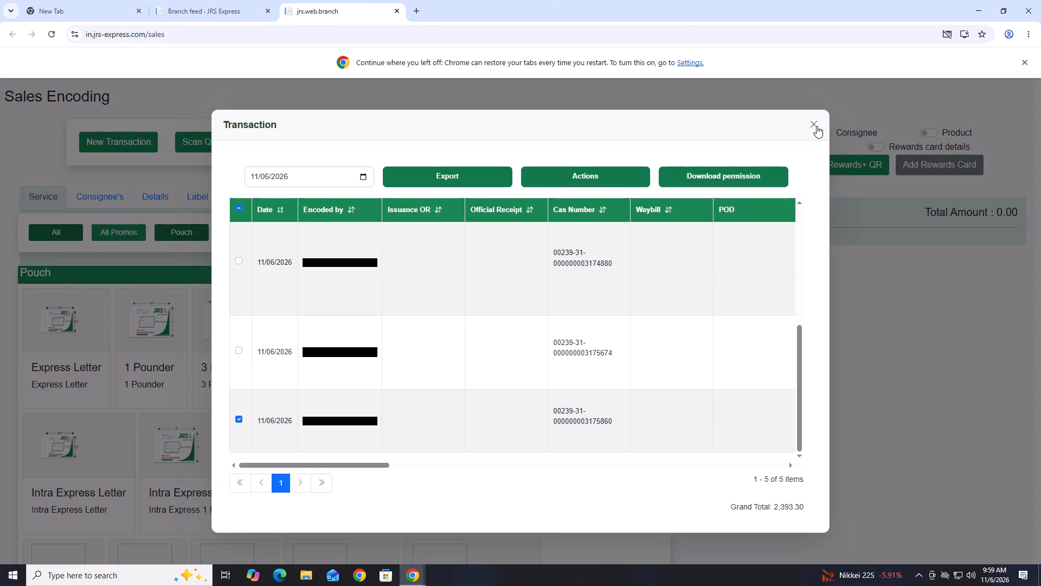
click(817, 126)
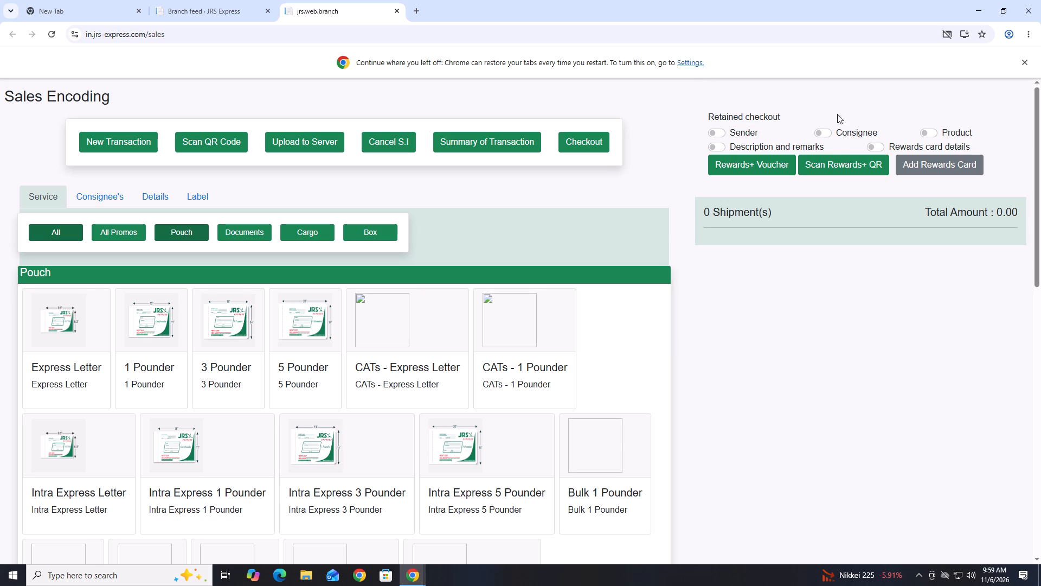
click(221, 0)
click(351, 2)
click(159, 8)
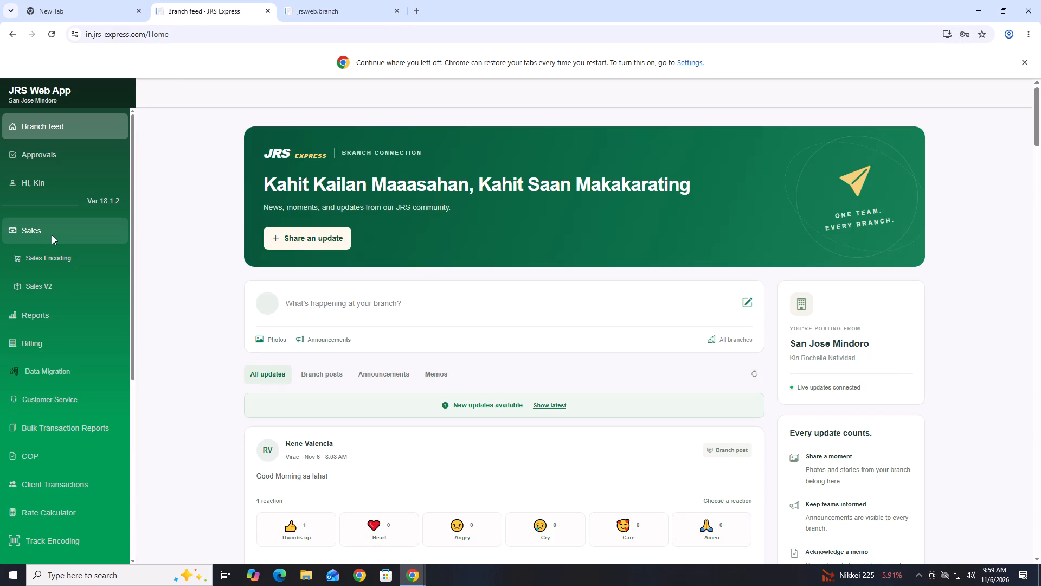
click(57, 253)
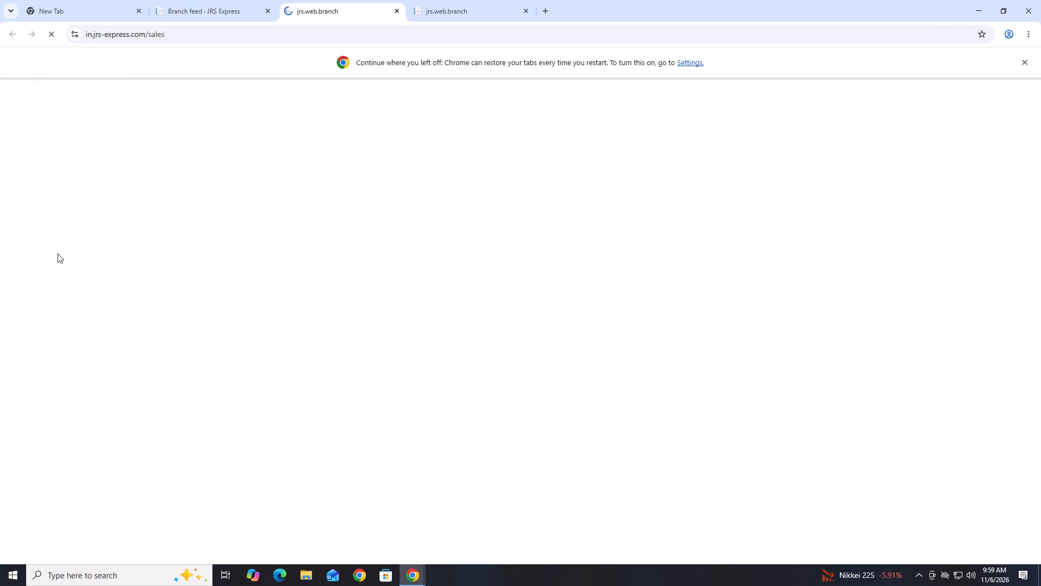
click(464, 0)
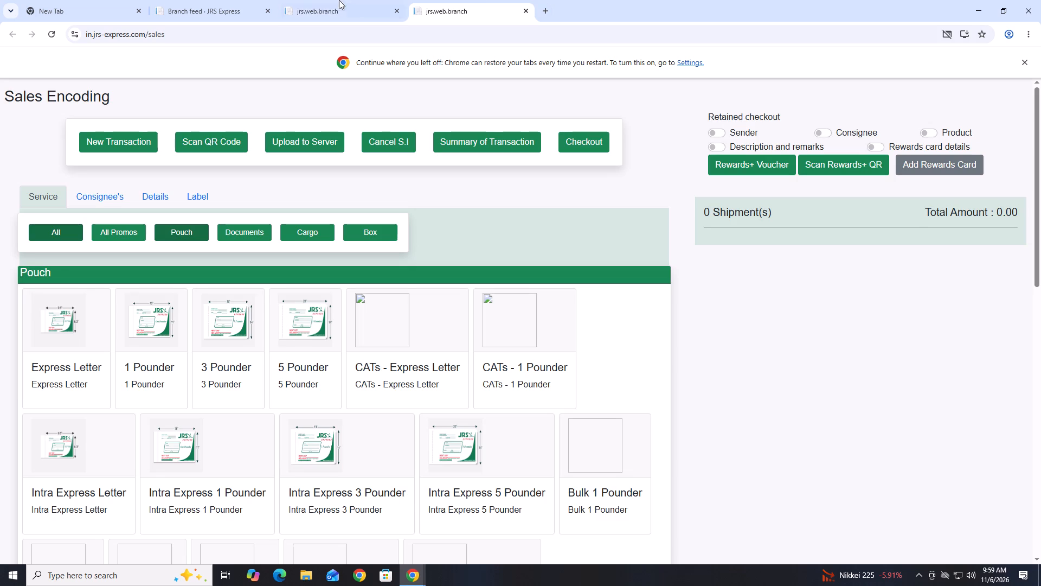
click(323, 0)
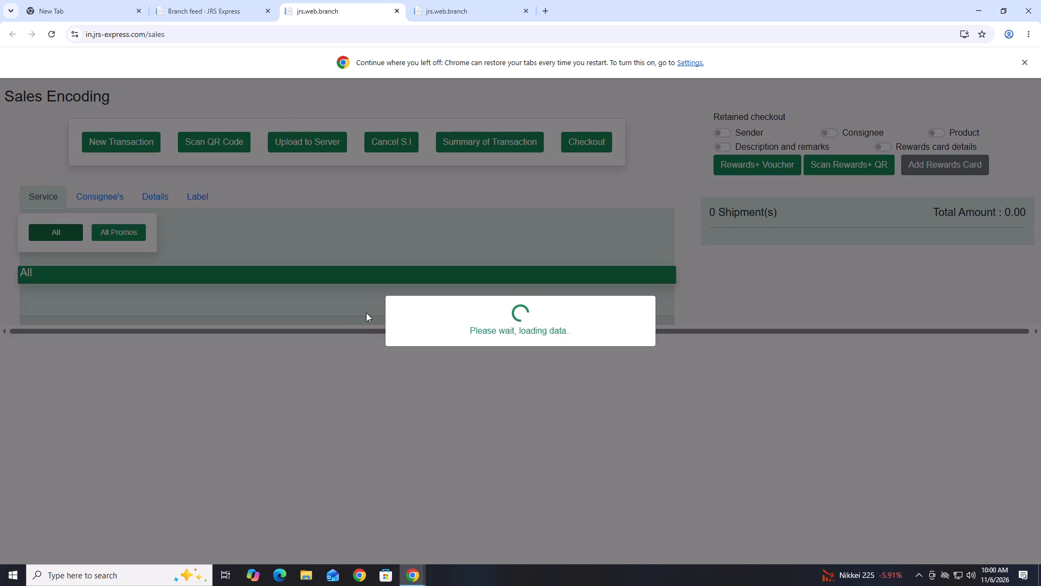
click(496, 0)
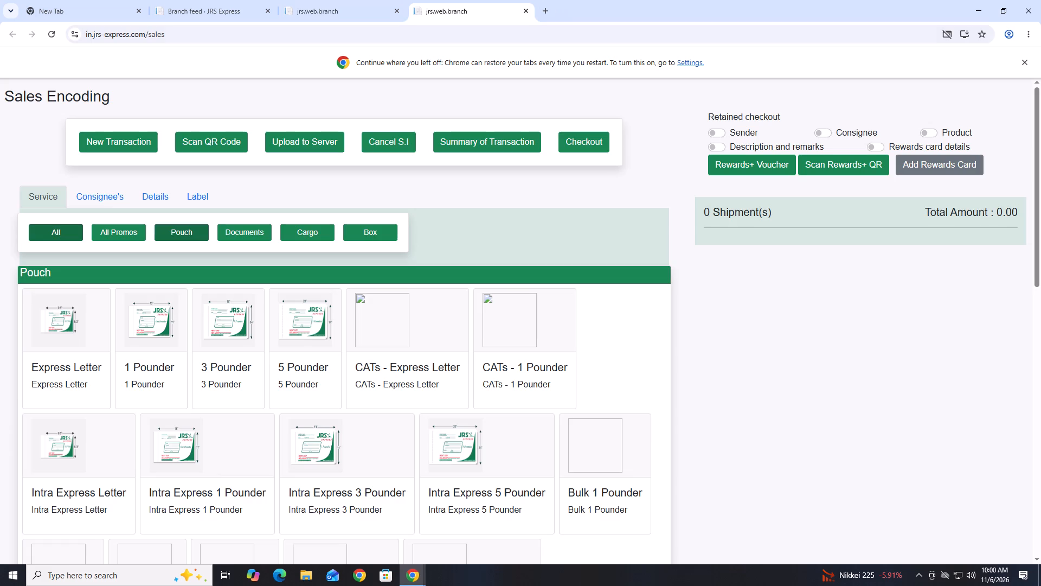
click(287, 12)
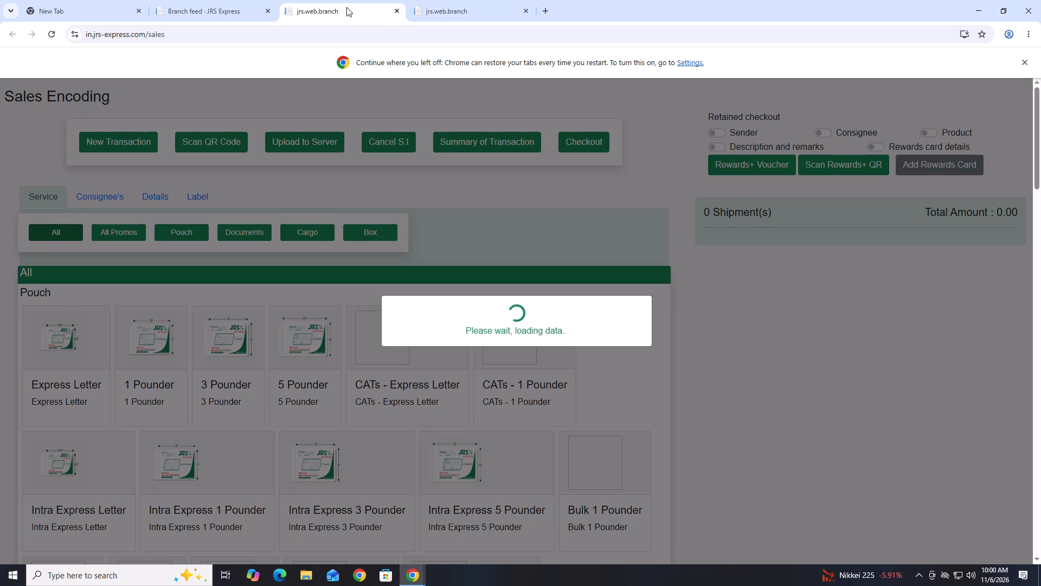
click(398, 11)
Close the empty New Tab page and open Sales V2 from the branch feed.
click(212, 9)
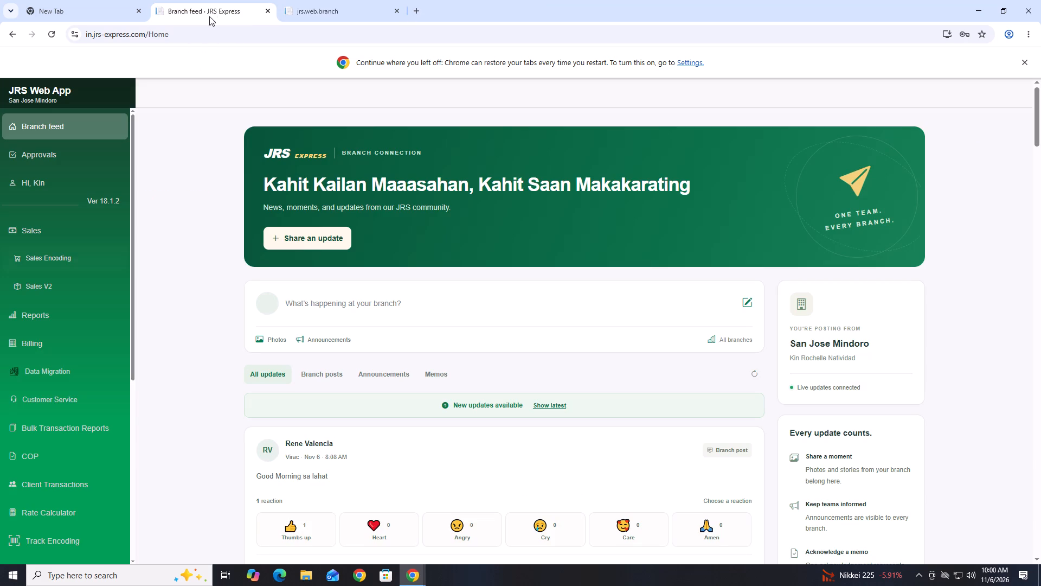
click(140, 13)
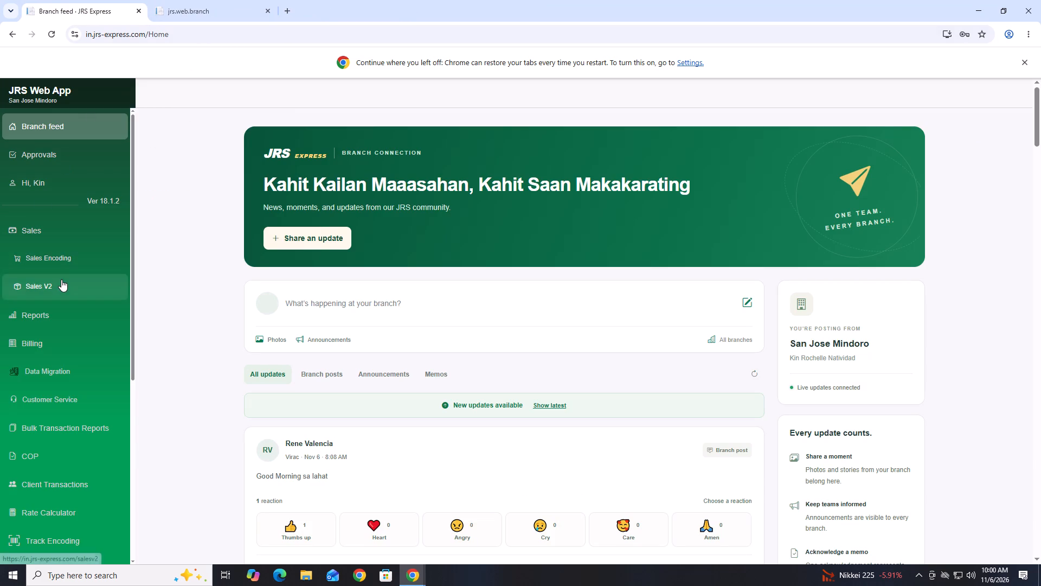
click(61, 279)
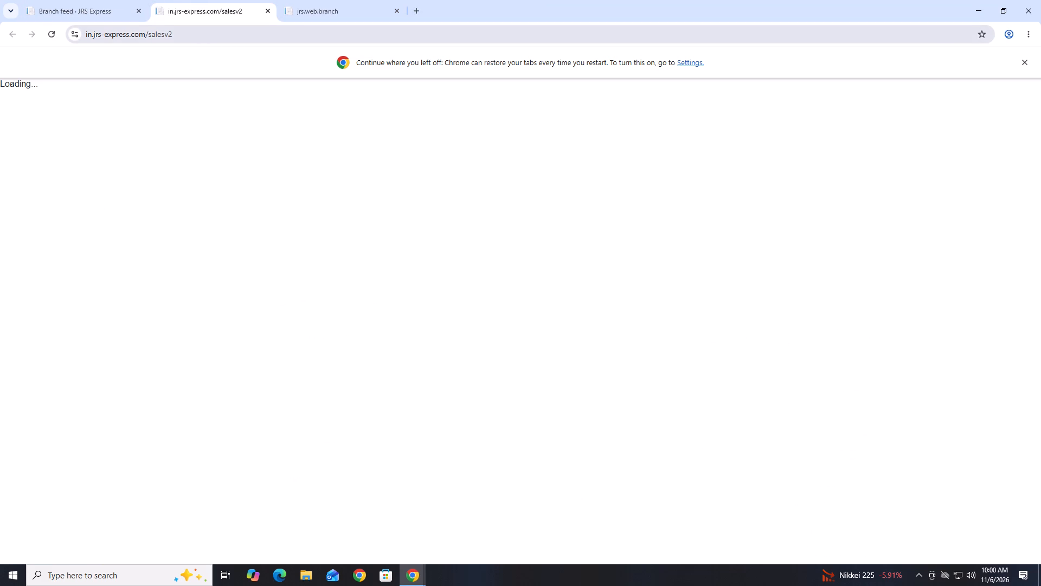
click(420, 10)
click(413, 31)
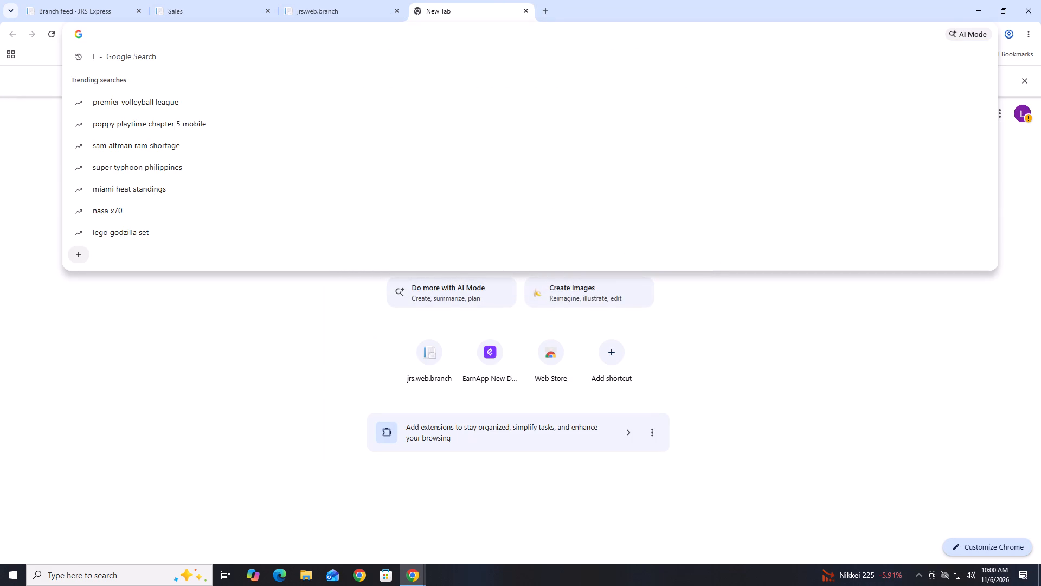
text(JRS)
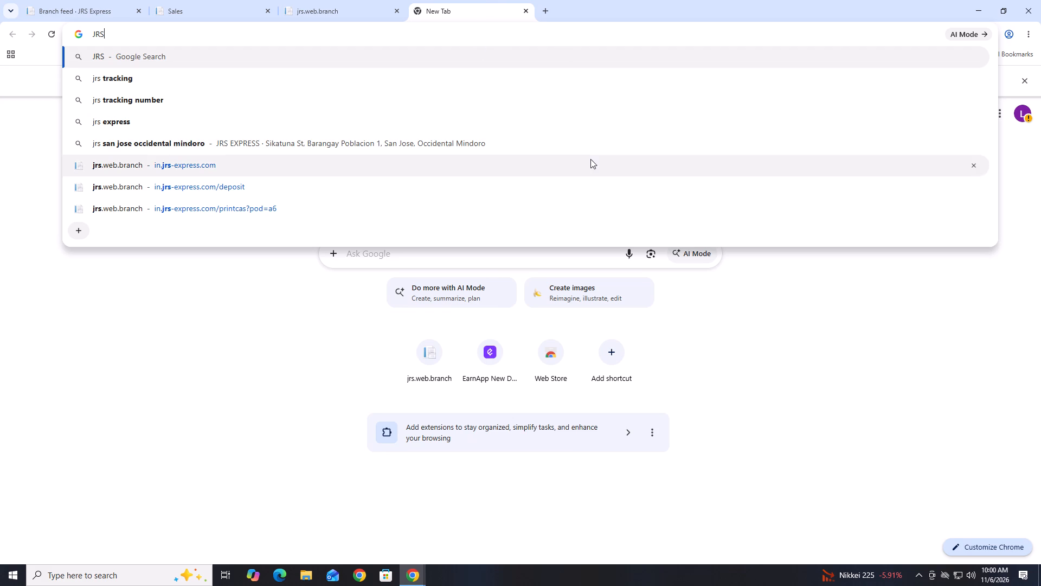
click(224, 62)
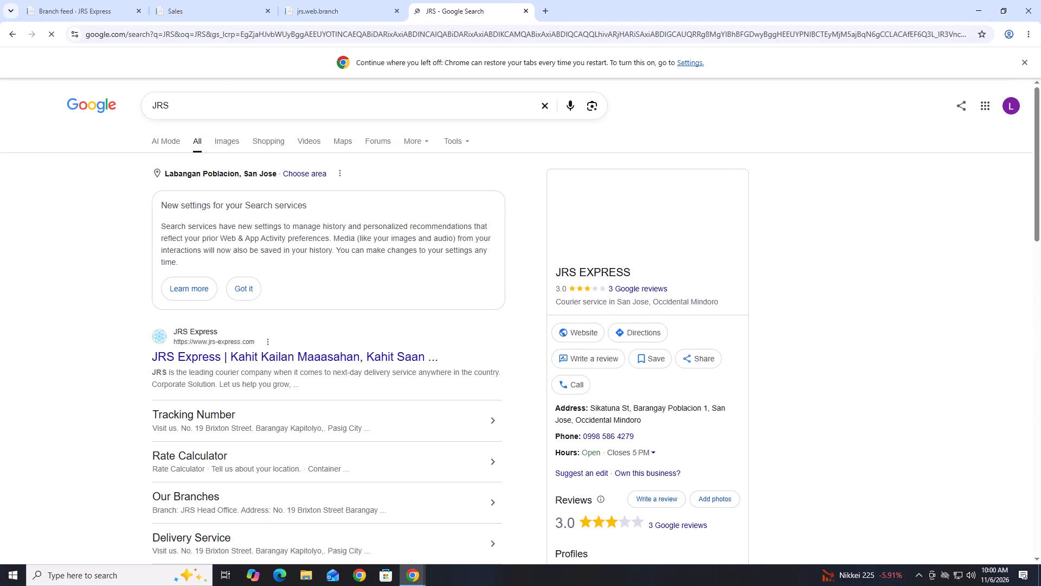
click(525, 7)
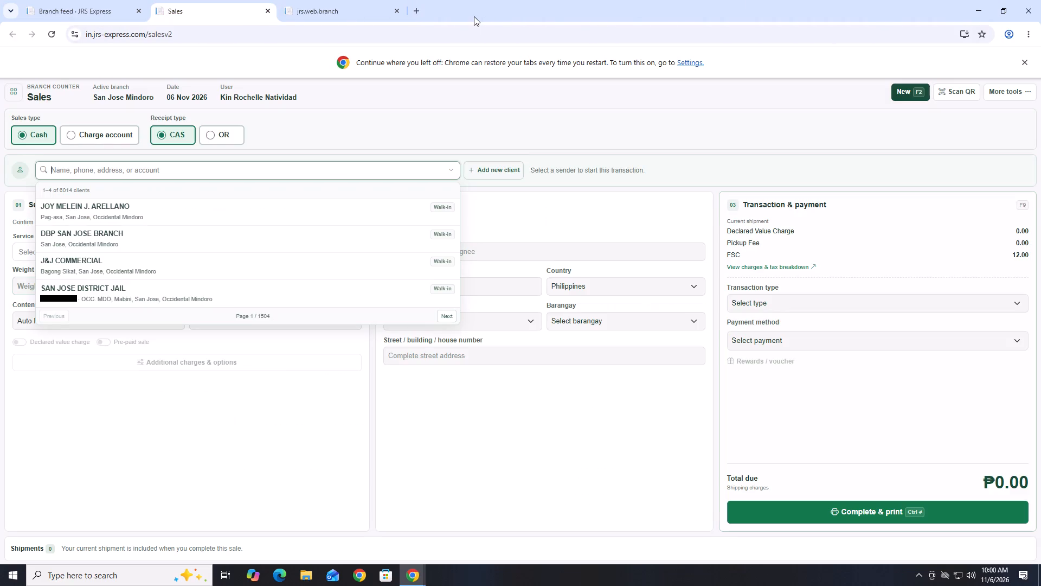
Search the web for "jrs kahit kailan maaasahan" in a new tab and open the JRS Express website.
click(414, 5)
click(417, 30)
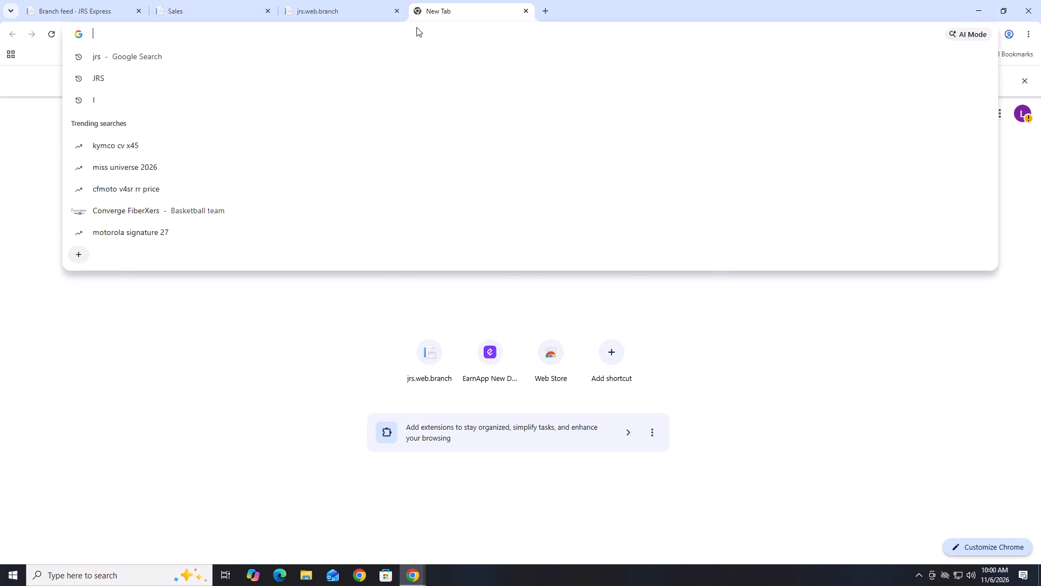
text(JR)
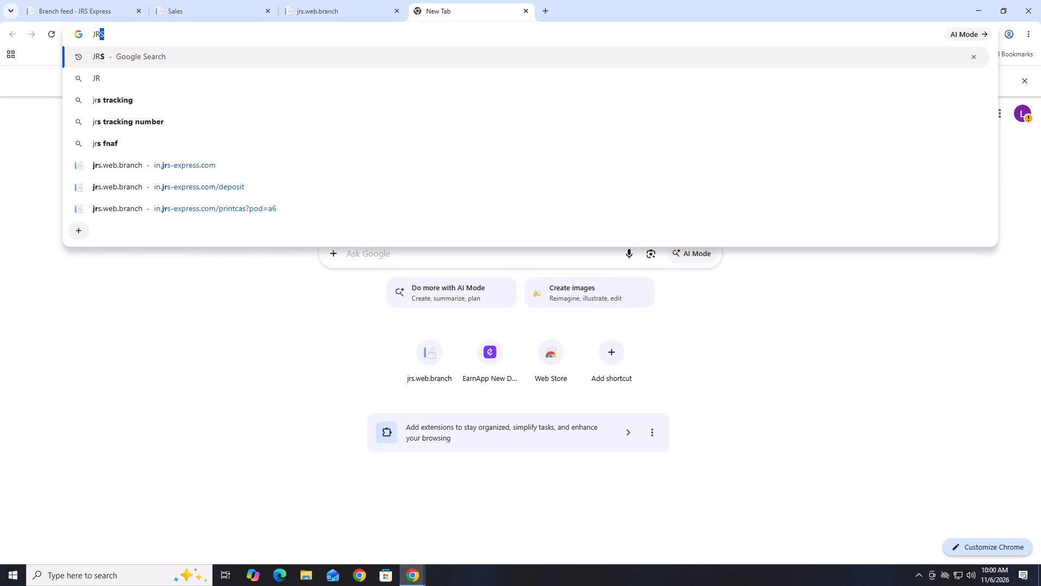
text(S)
key(space)
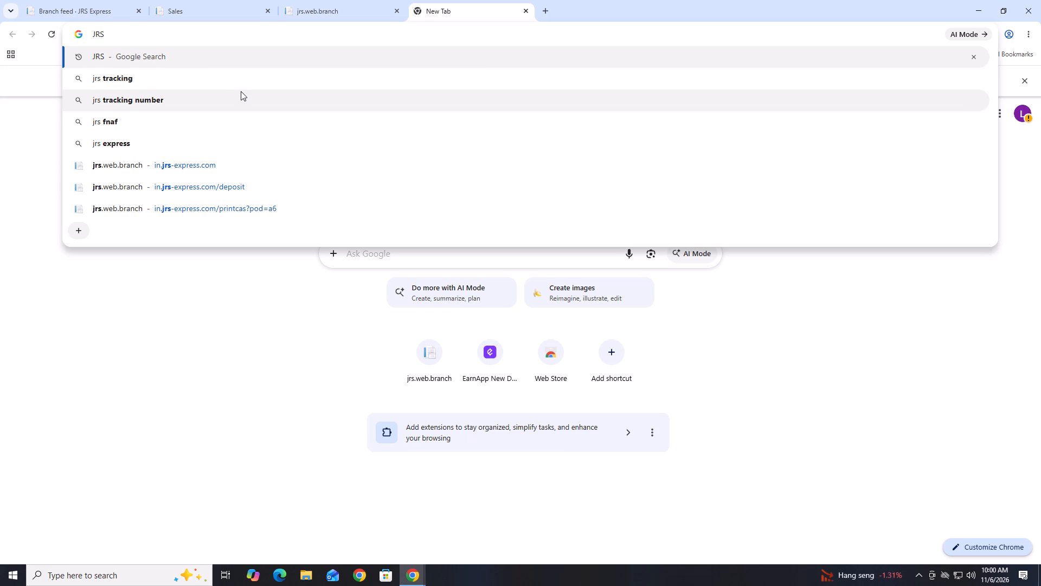
key(k)
key(a)
key(h)
key(i)
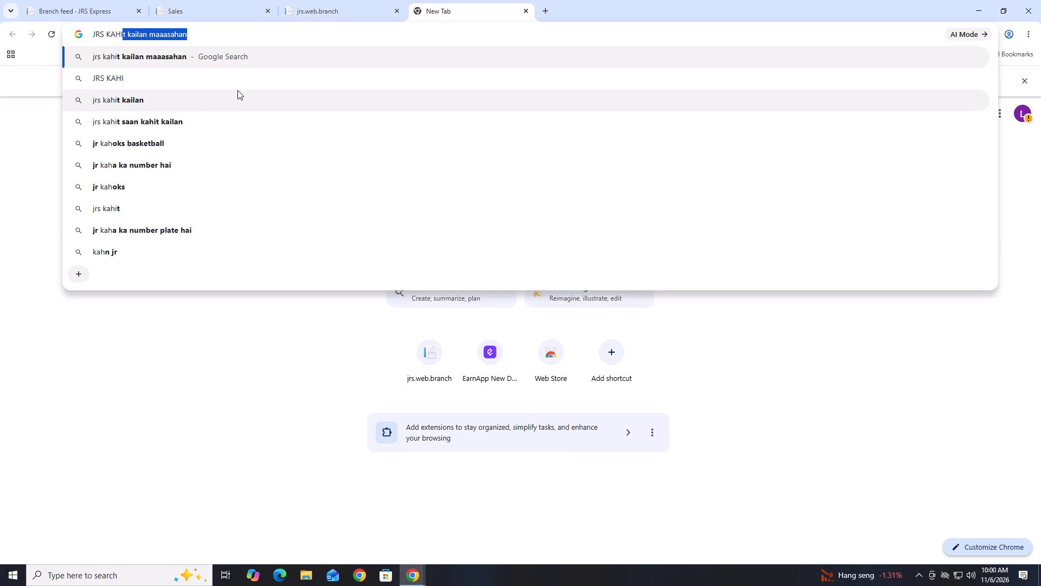
click(215, 54)
scroll(288, 309, down, 3)
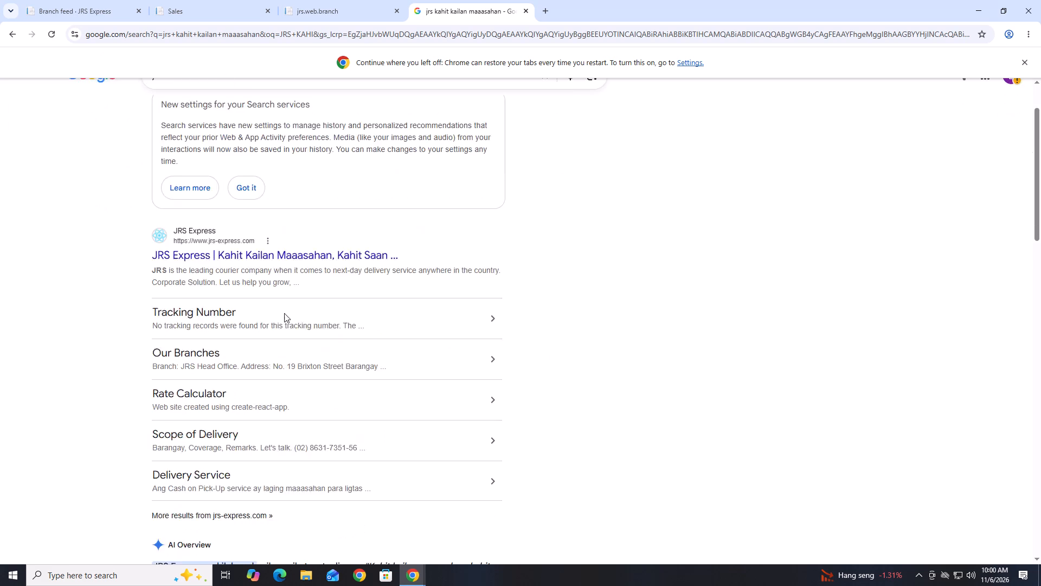
click(255, 174)
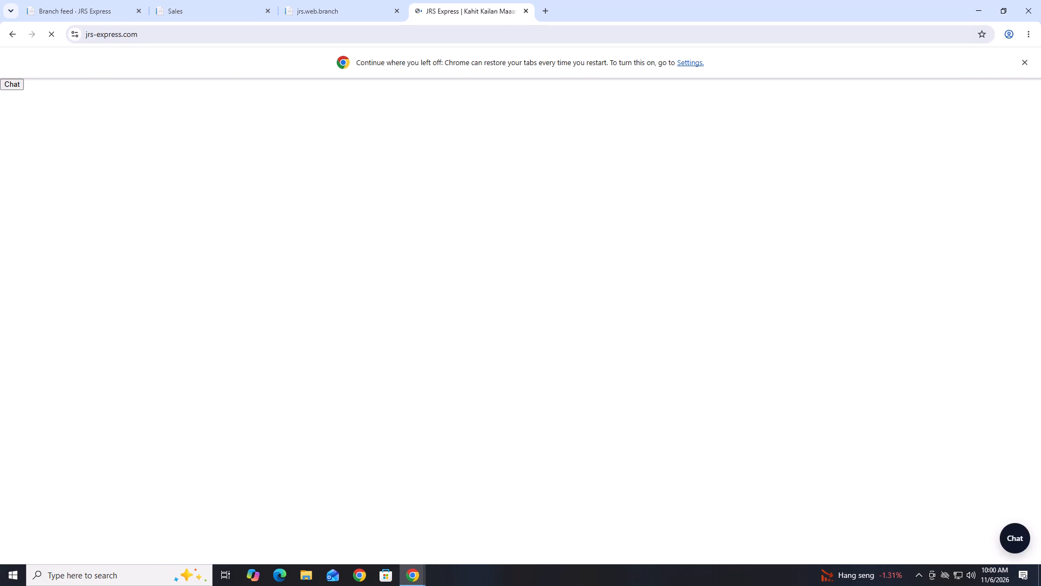
click(543, 12)
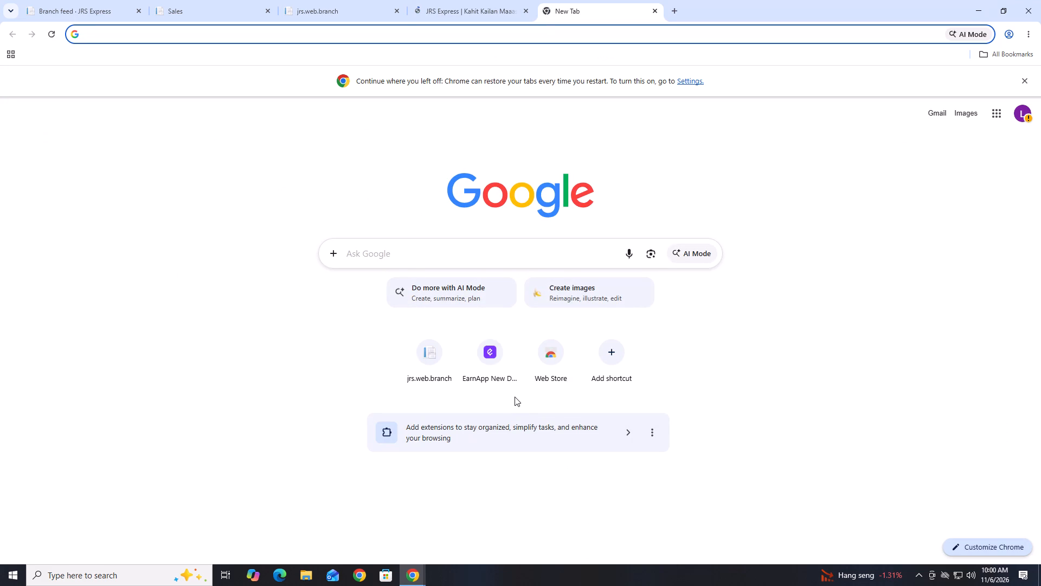
click(498, 0)
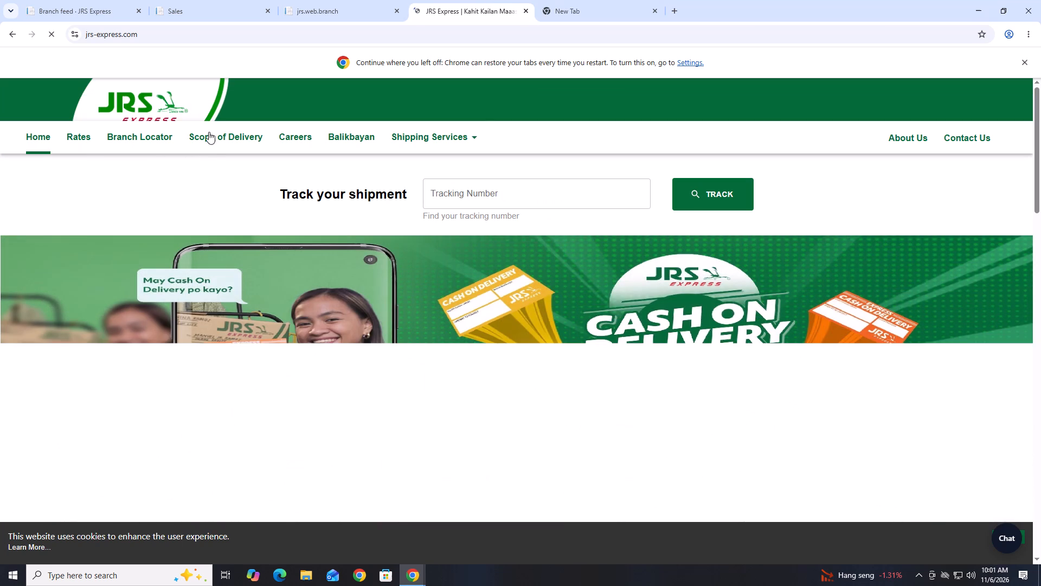
Look up the covered barangays of Naga City, Camarines Sur, in the JRS Express Scope of Delivery.
click(212, 137)
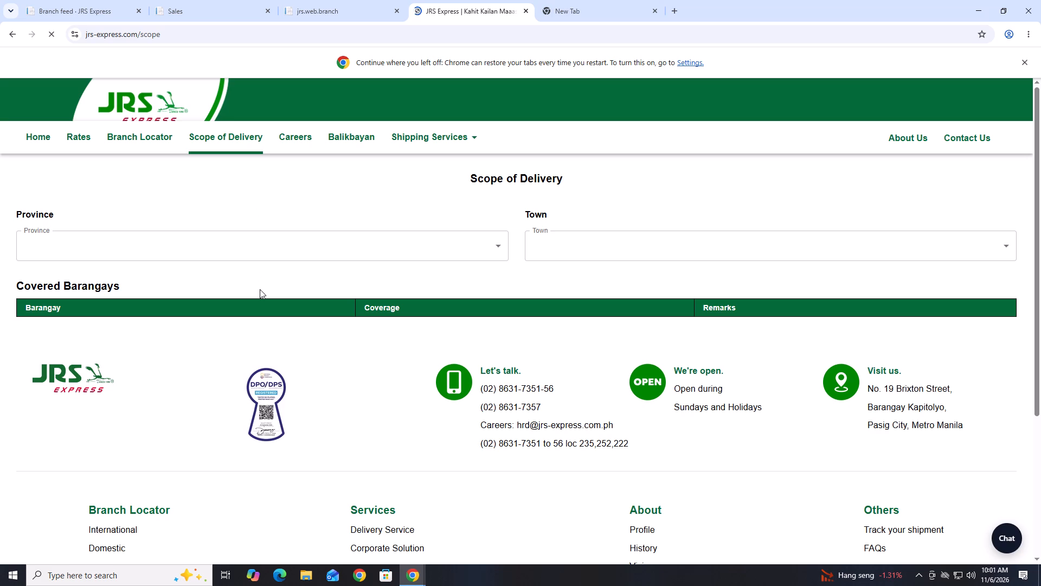
click(227, 249)
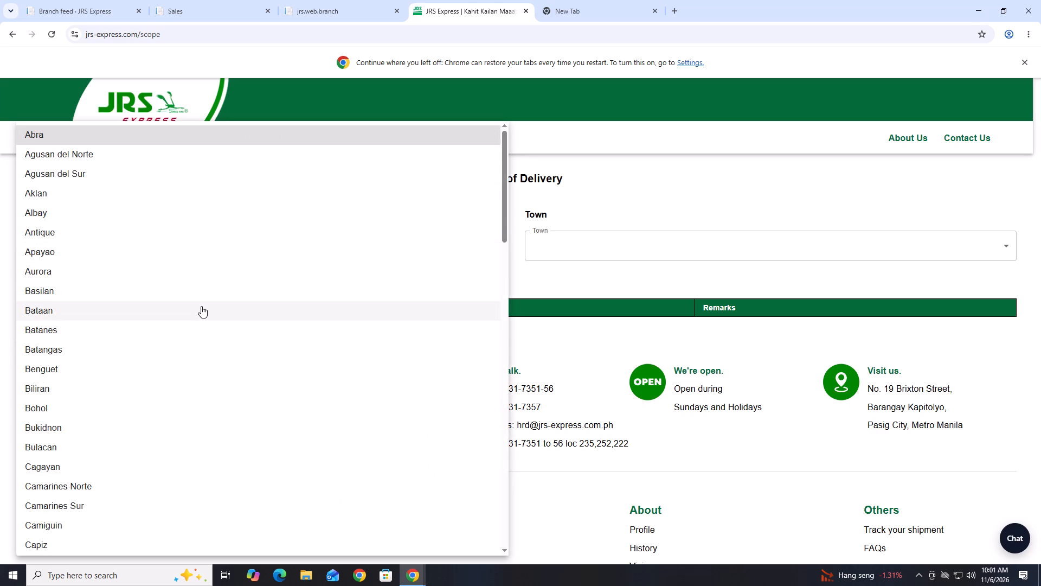
text(CAMARI)
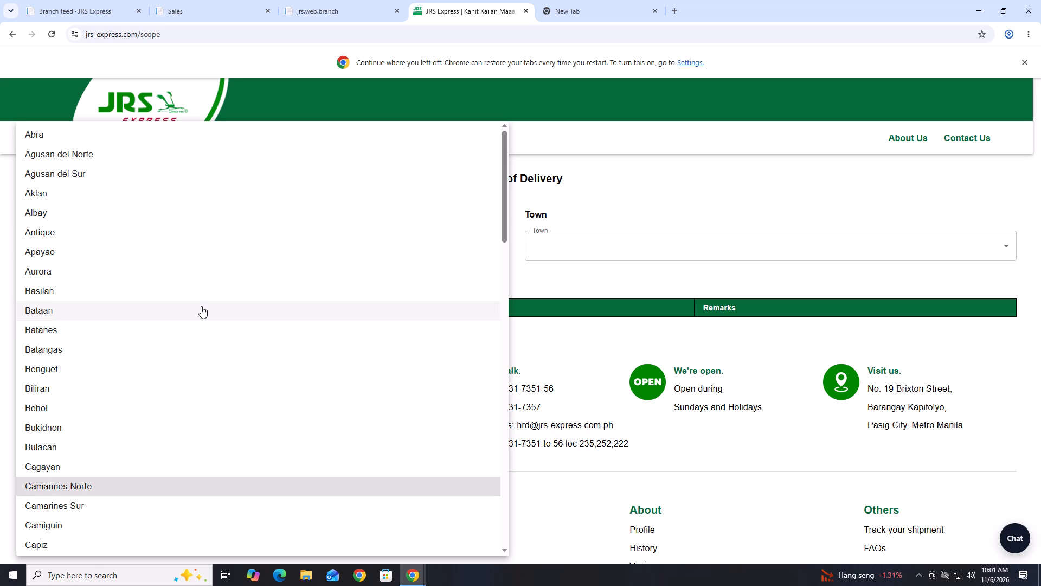
scroll(211, 502, down, 1)
click(211, 502)
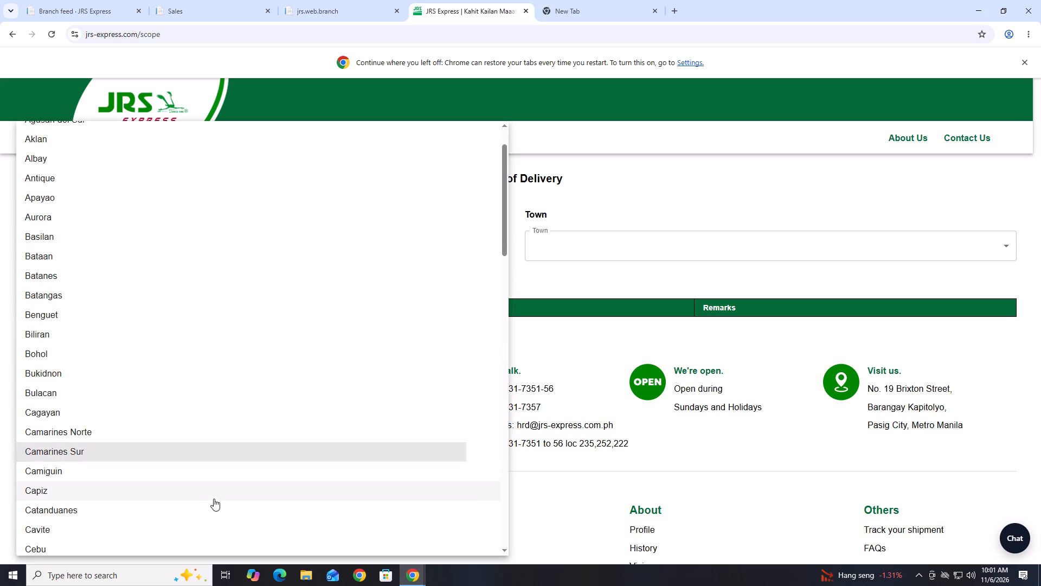
click(205, 461)
click(560, 246)
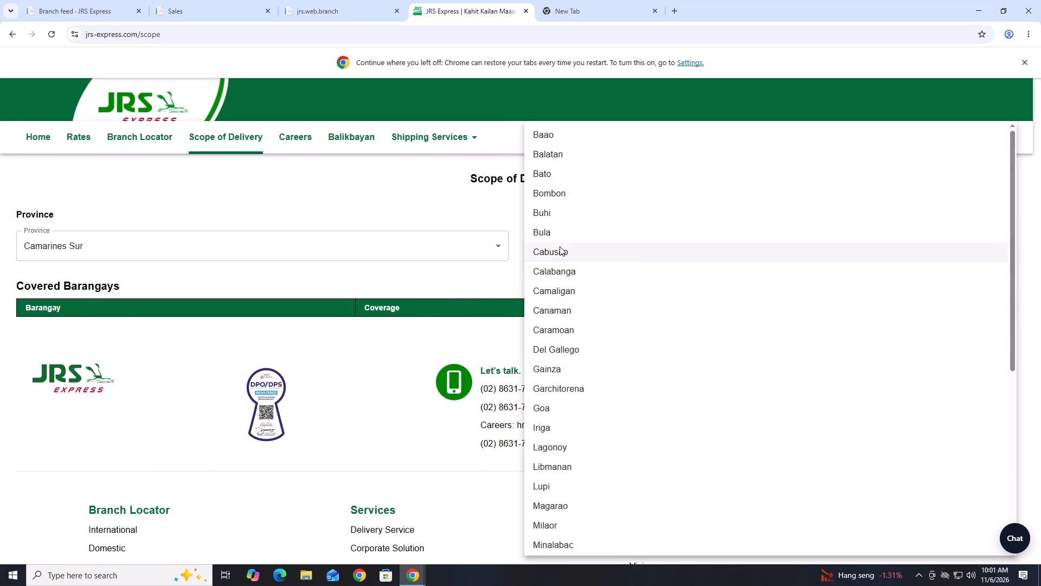
key(b)
scroll(566, 295, down, 4)
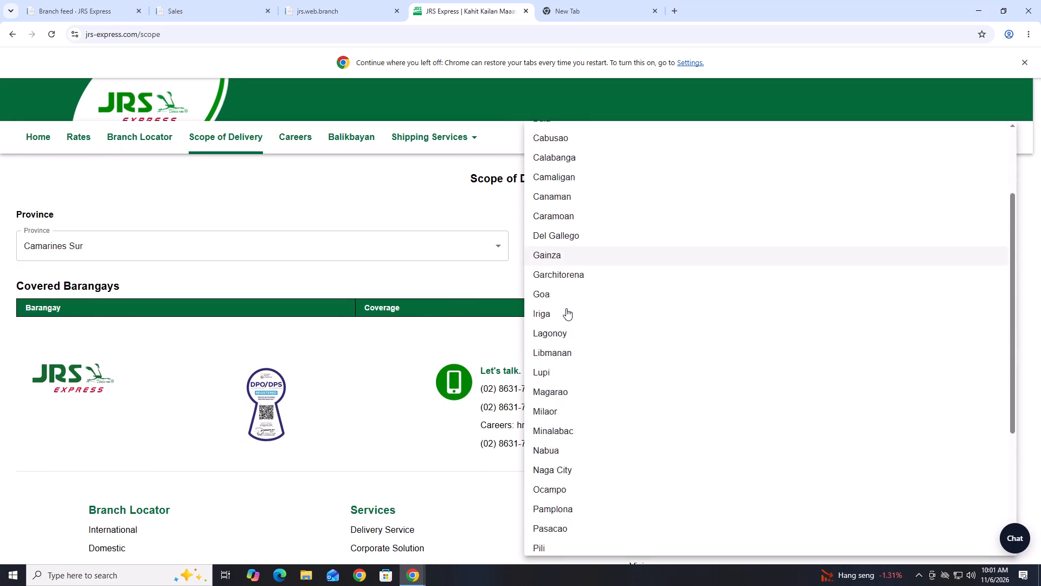
scroll(566, 308, down, 1)
click(564, 315)
scroll(277, 421, down, 4)
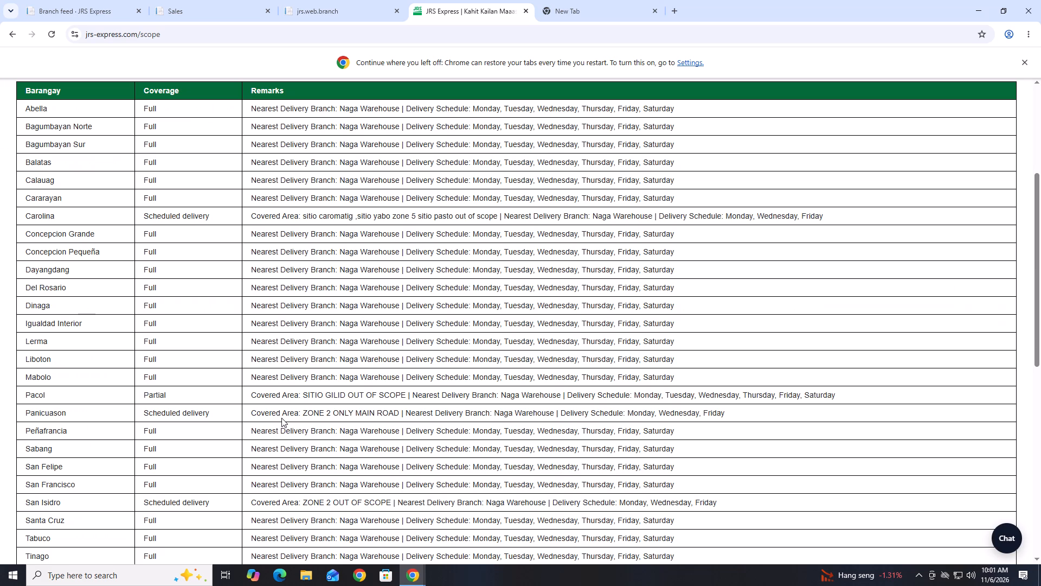
scroll(51, 340, down, 3)
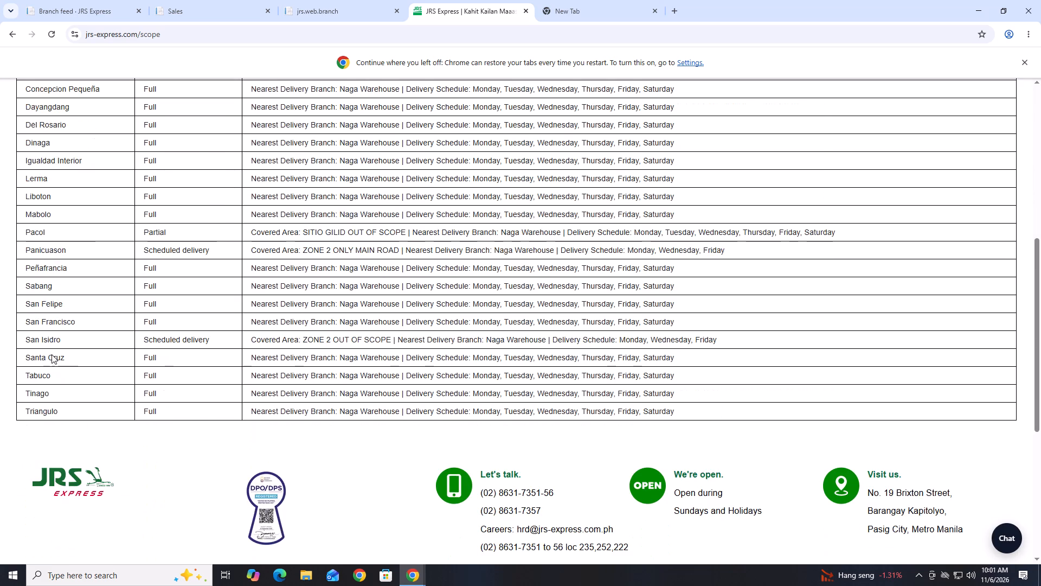
scroll(57, 359, up, 2)
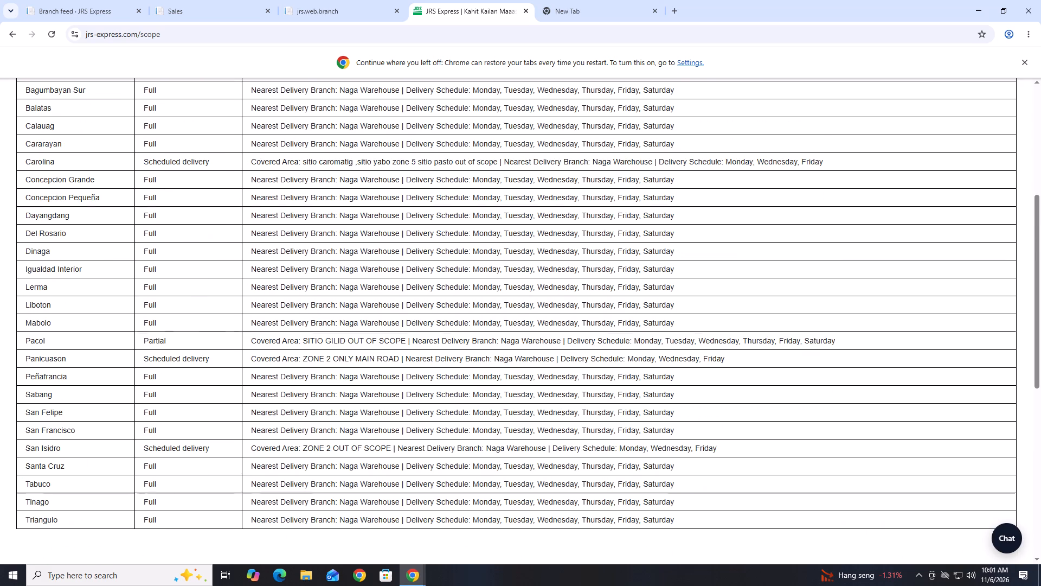
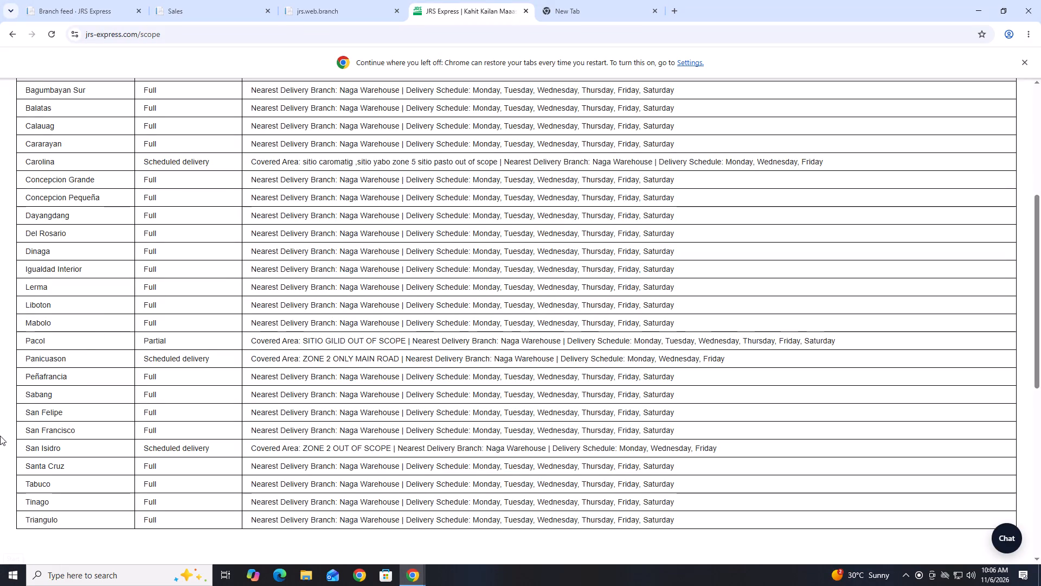
Return to the Sales V2 page, search for the sender by name and select the matching walk-in client.
click(327, 14)
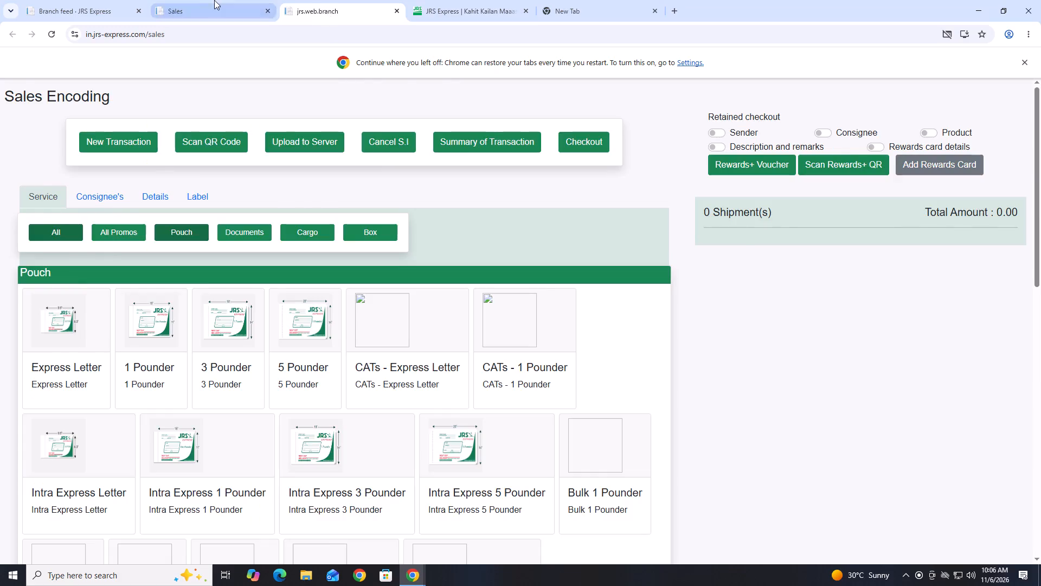
click(194, 0)
click(304, 5)
click(215, 0)
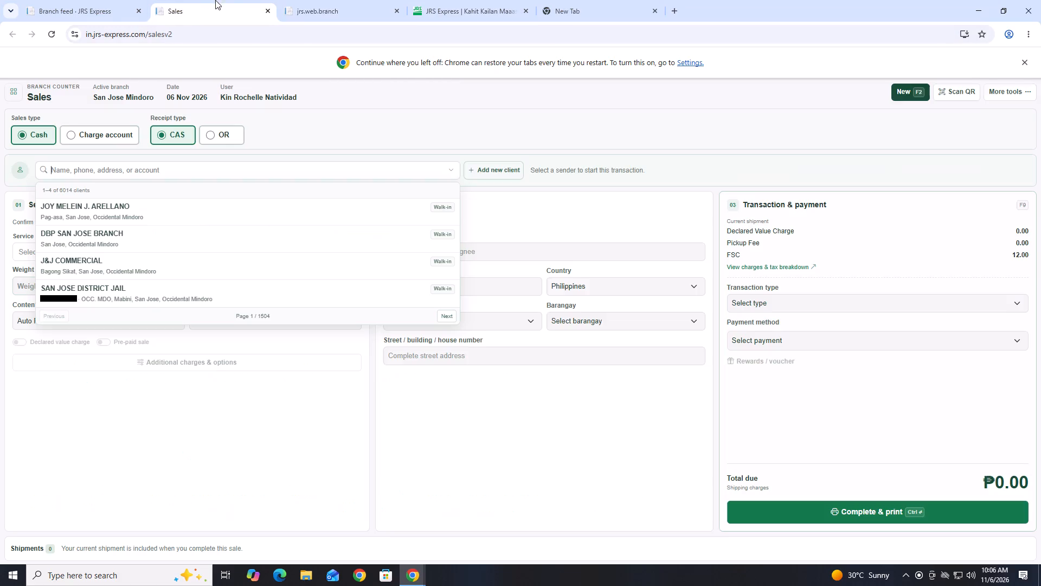
click(90, 171)
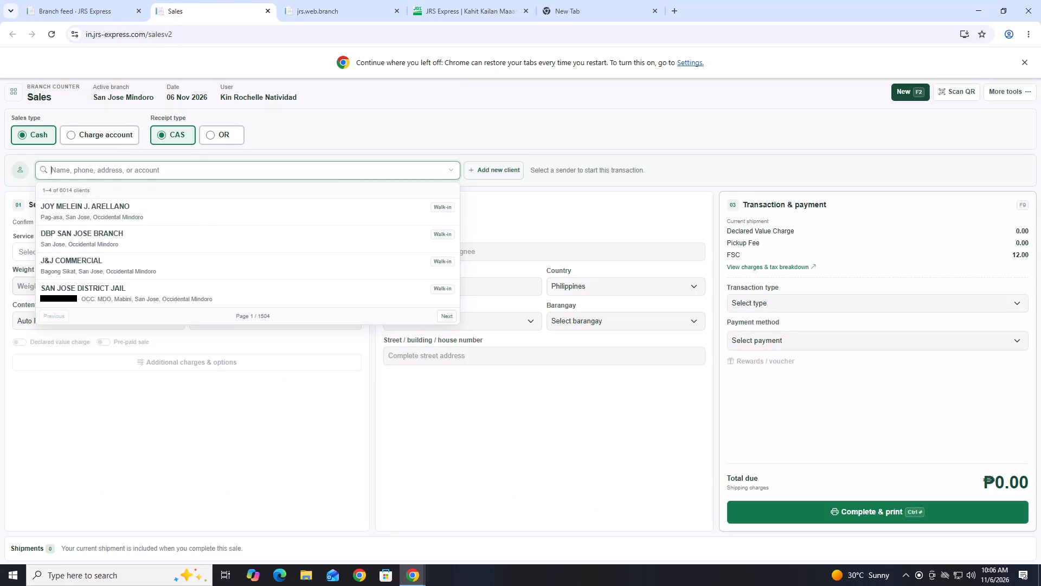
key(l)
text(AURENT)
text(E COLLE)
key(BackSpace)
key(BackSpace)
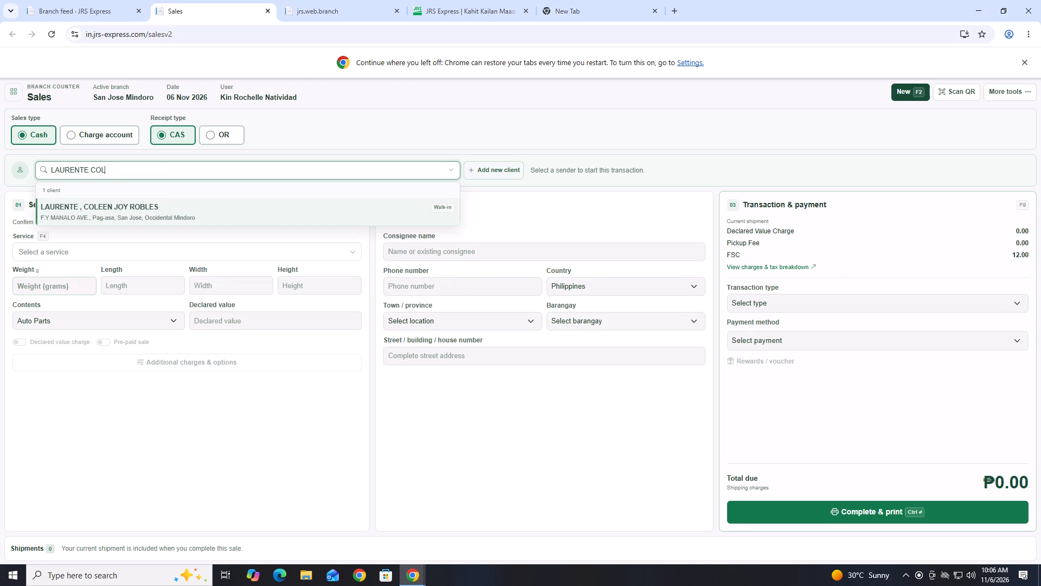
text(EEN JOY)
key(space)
click(87, 221)
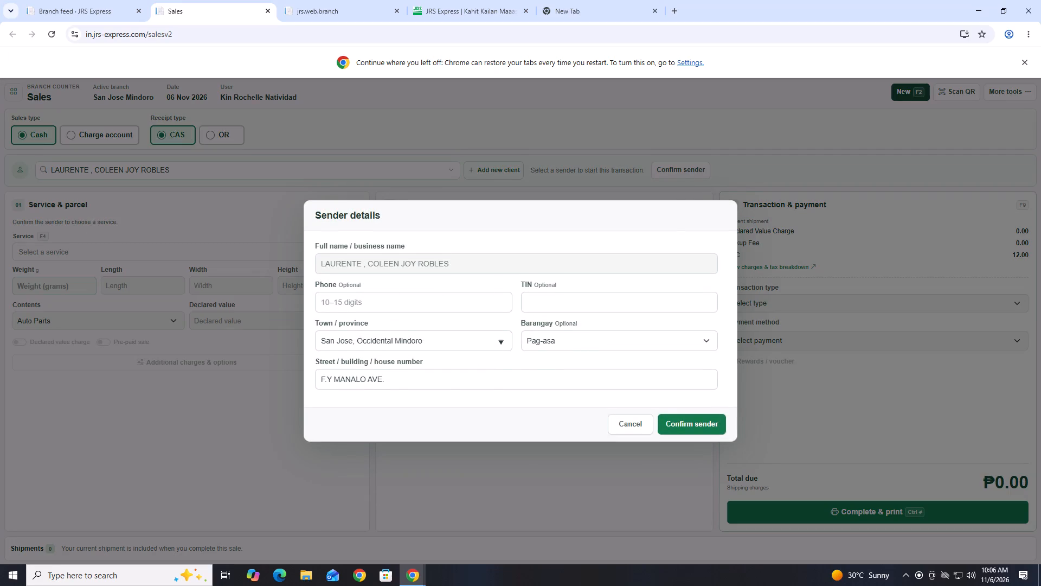
Enter the sender's phone number in the sender details and confirm the sender.
click(390, 298)
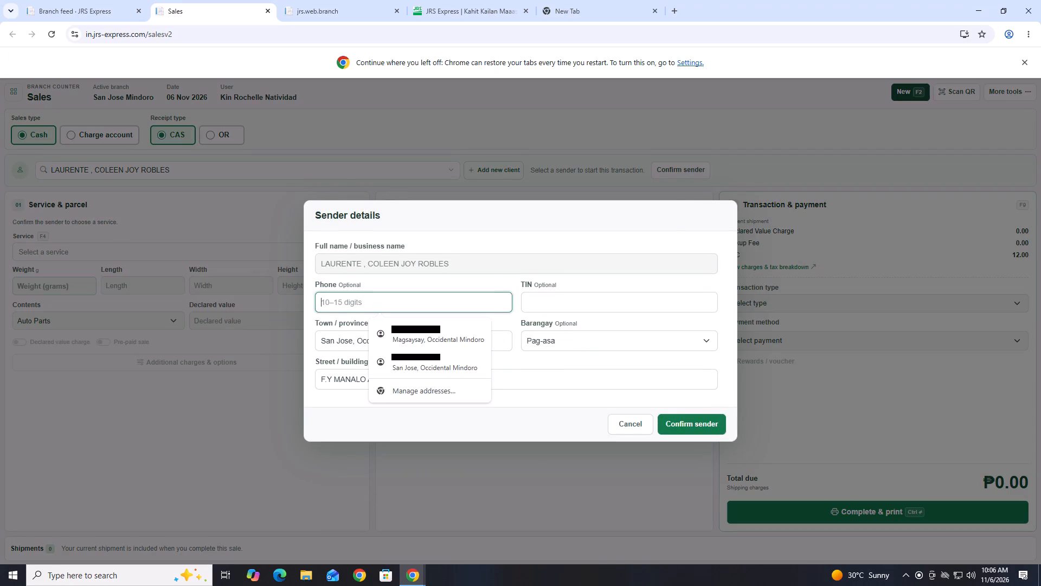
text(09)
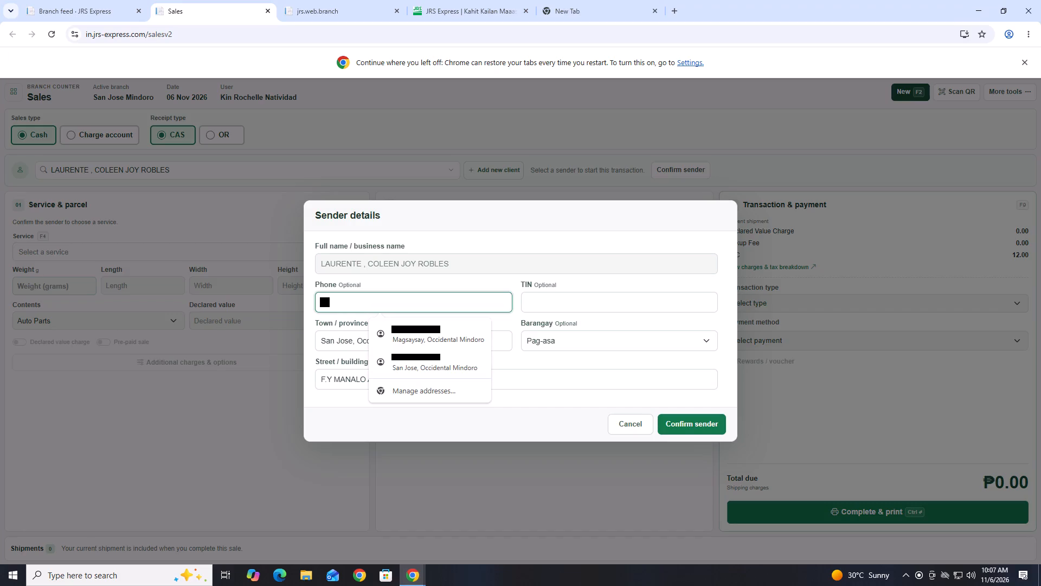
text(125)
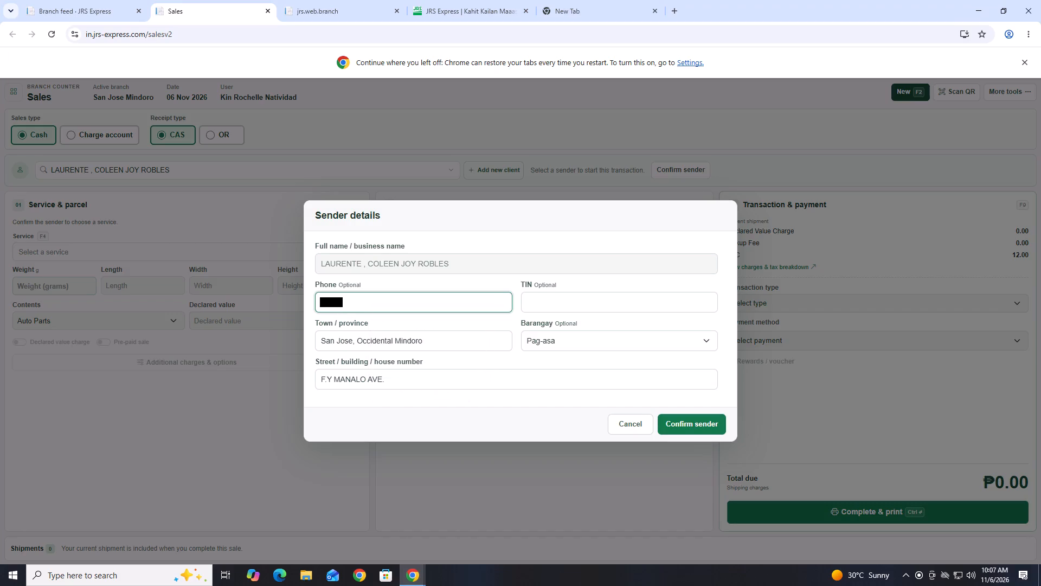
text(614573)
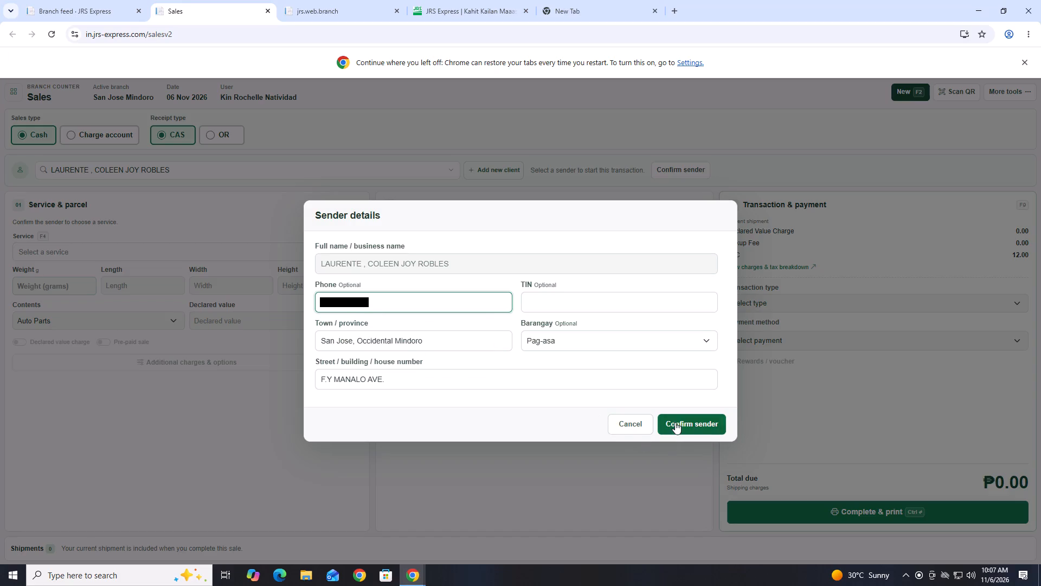
click(675, 422)
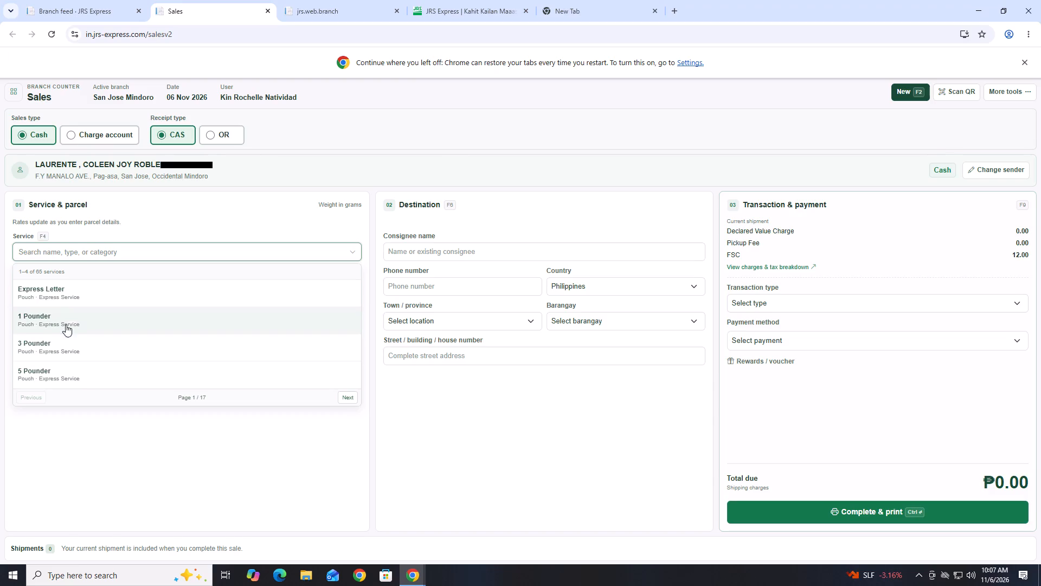
Set the parcel's service to 3 Pounder, its contents to Others and its declared value to 500.
scroll(62, 317, down, 1)
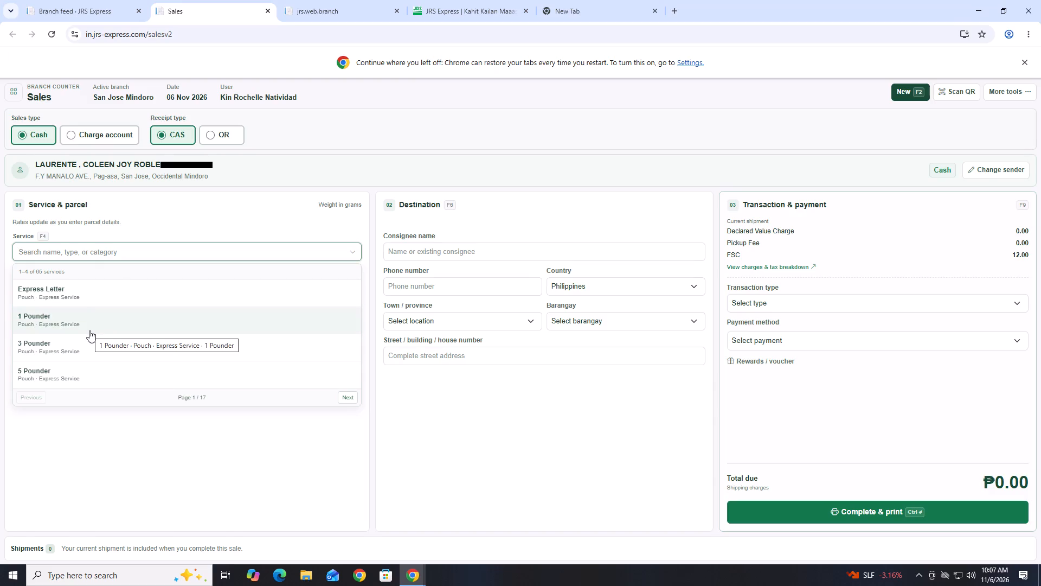
click(72, 337)
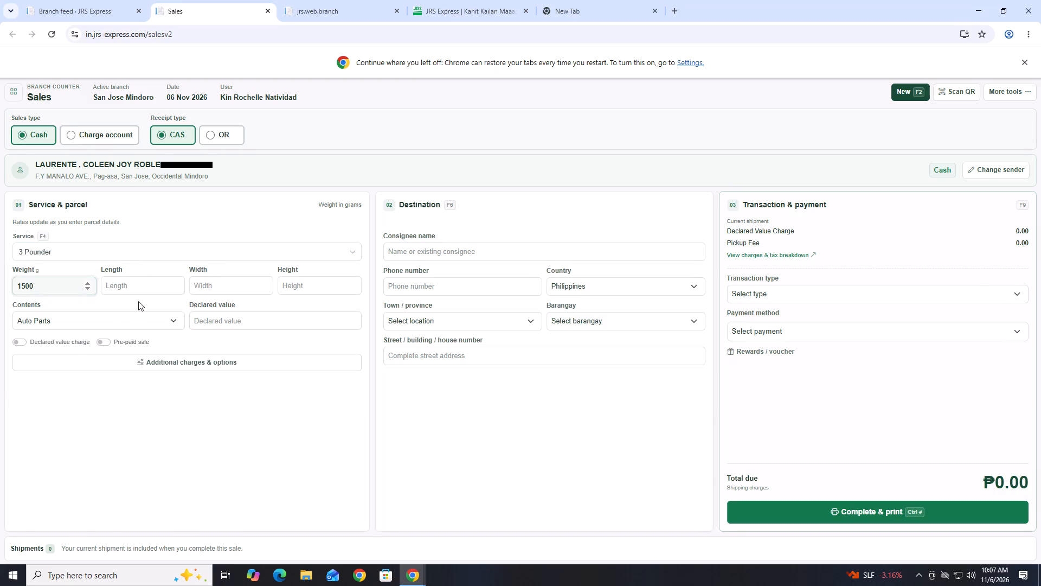
click(123, 326)
click(92, 453)
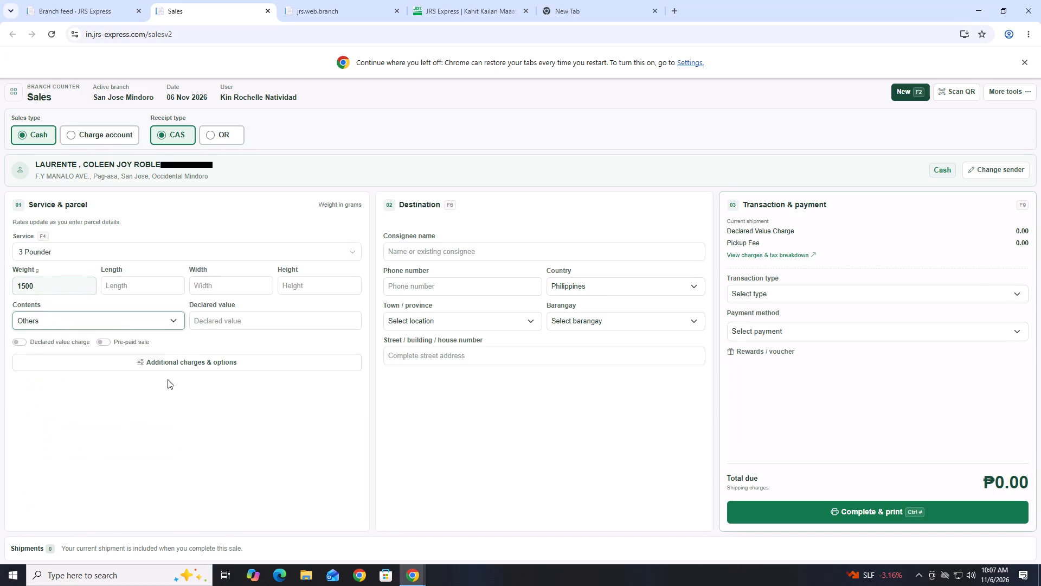
click(247, 324)
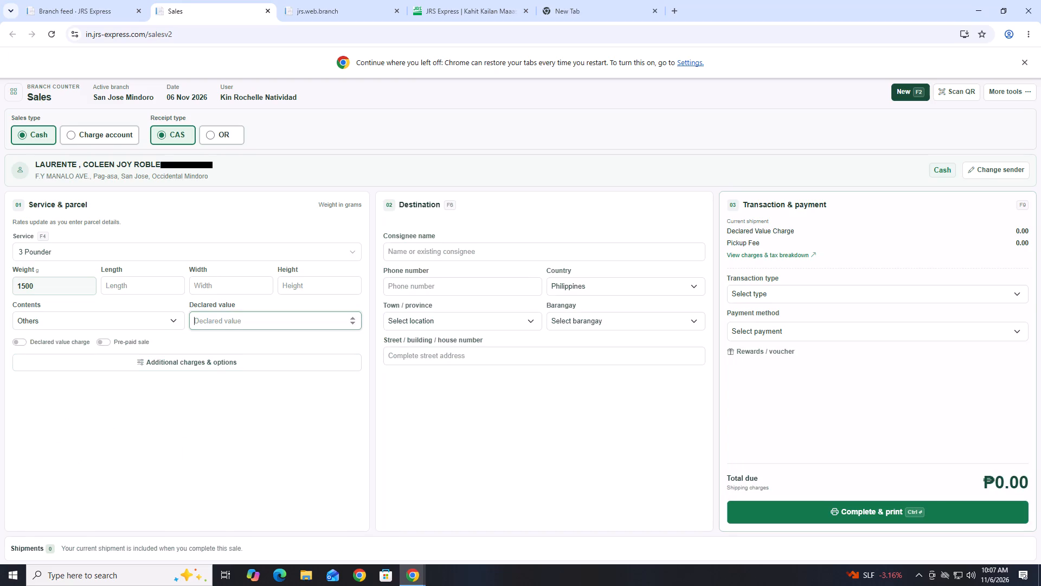
click(247, 324)
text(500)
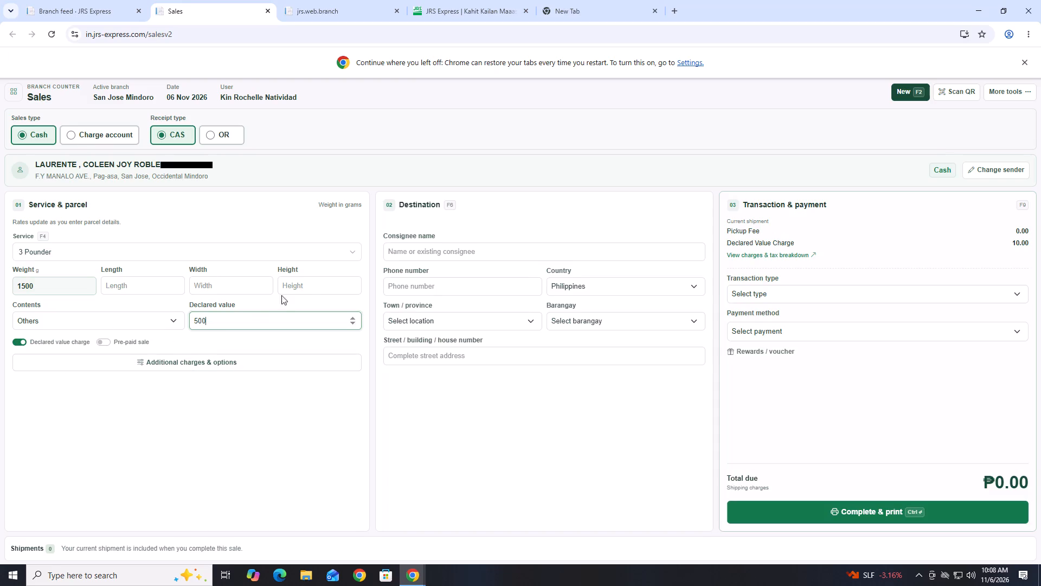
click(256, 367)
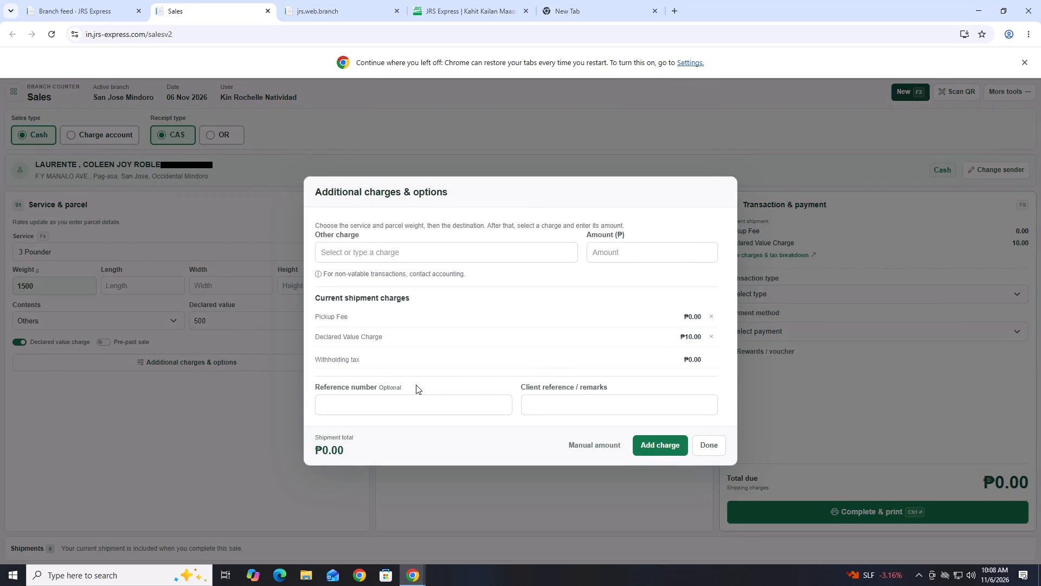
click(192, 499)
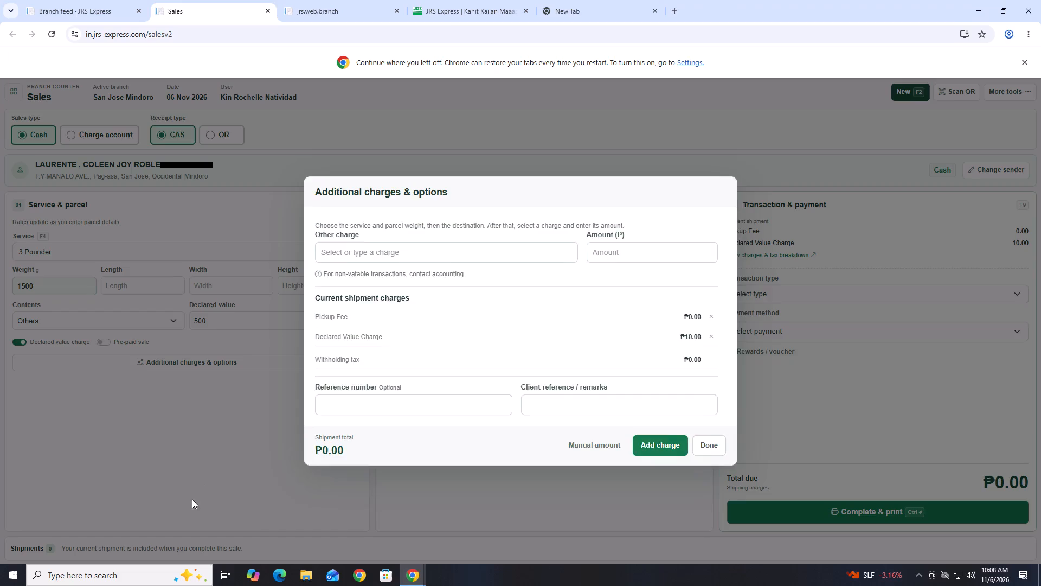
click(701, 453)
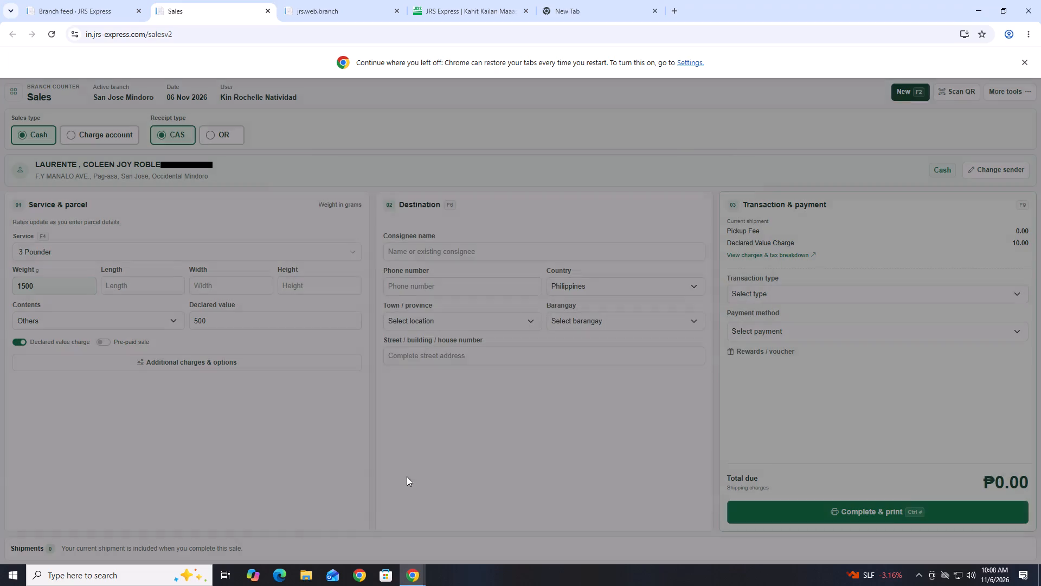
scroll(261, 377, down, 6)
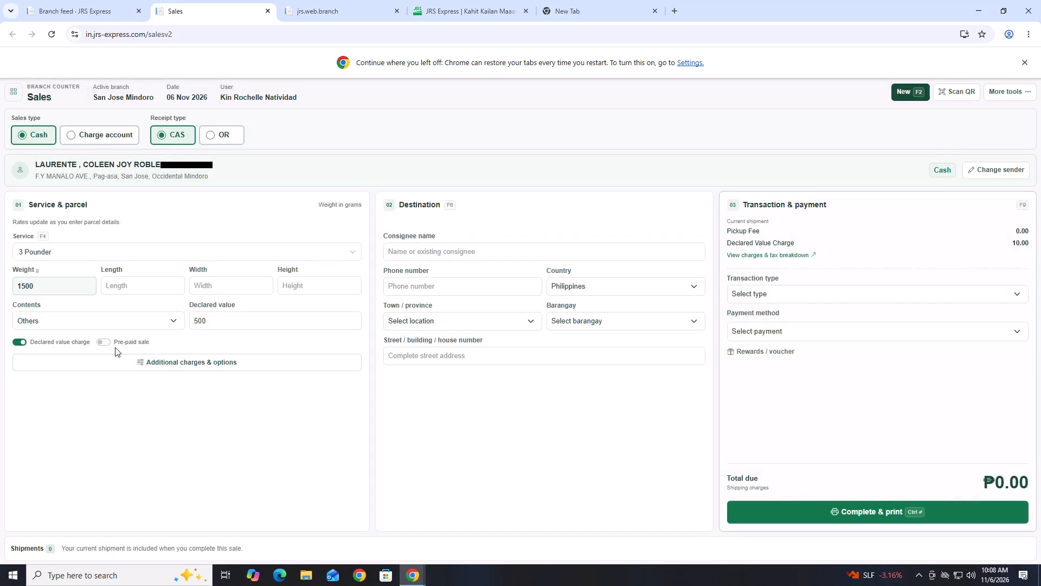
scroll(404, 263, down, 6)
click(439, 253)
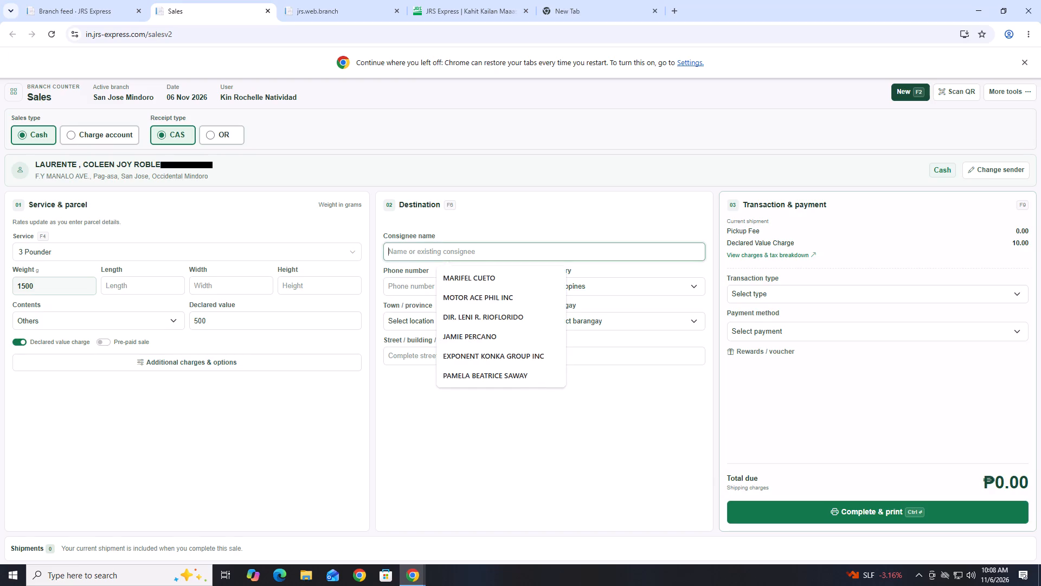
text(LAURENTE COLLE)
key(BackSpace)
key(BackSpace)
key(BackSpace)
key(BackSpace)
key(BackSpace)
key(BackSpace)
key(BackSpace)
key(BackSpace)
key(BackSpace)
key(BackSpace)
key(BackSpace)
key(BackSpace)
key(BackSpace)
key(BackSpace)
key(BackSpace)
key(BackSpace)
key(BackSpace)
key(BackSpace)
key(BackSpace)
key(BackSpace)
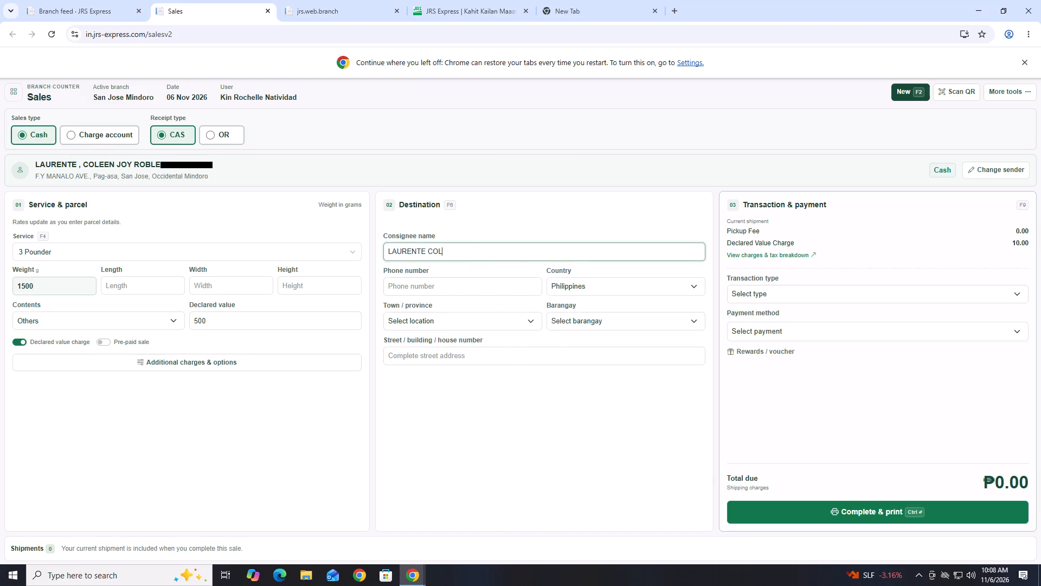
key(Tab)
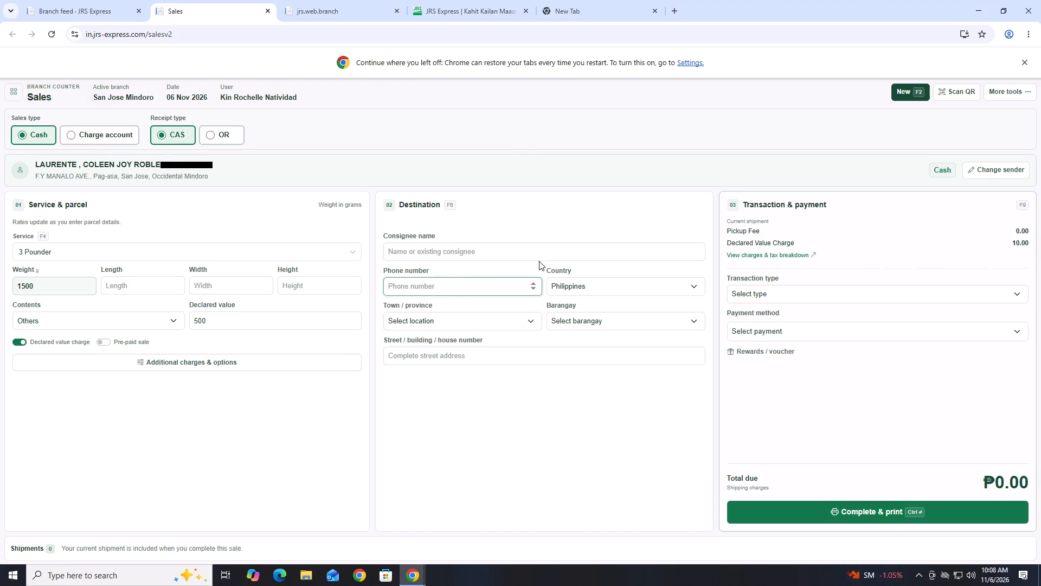
Enter the consignee's name for the shipment's destination, surname first followed by a comma.
click(399, 245)
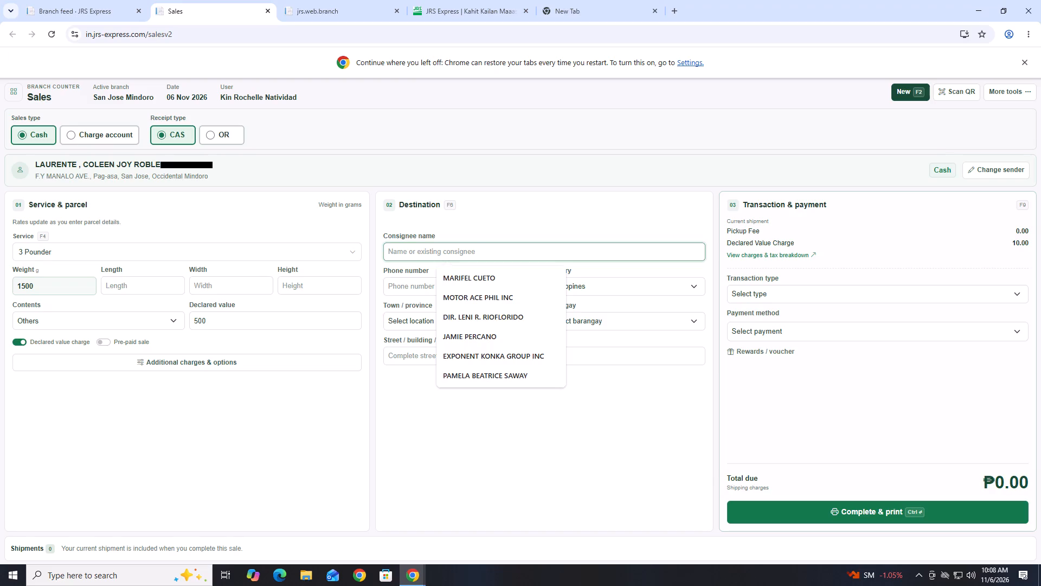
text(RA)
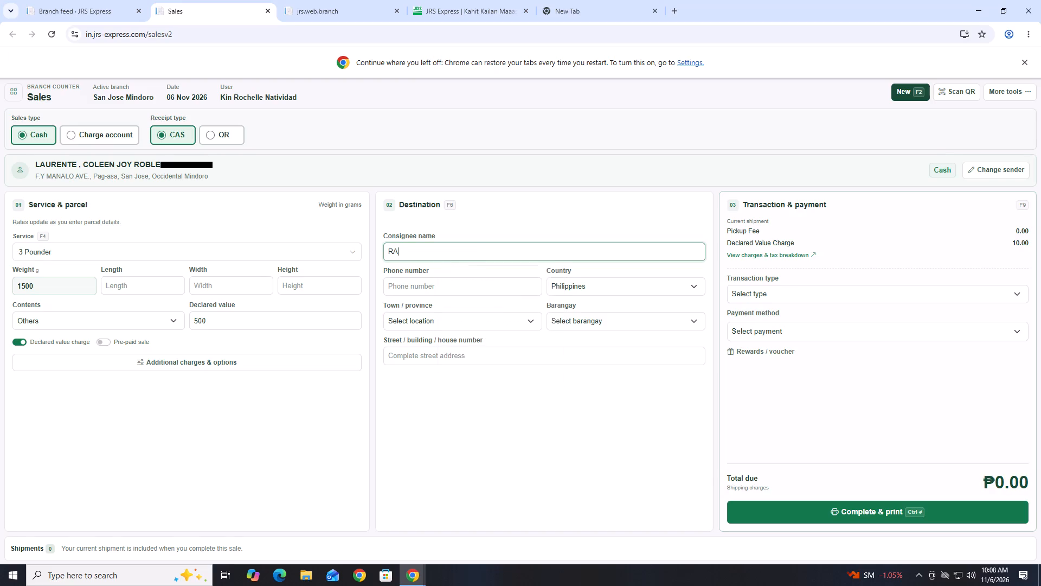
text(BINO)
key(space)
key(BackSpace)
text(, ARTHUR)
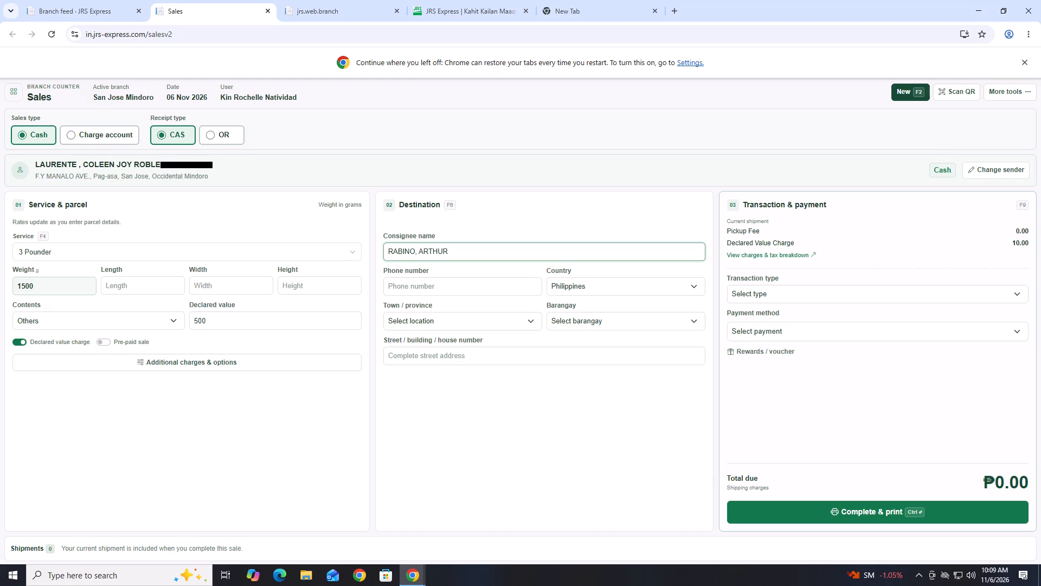
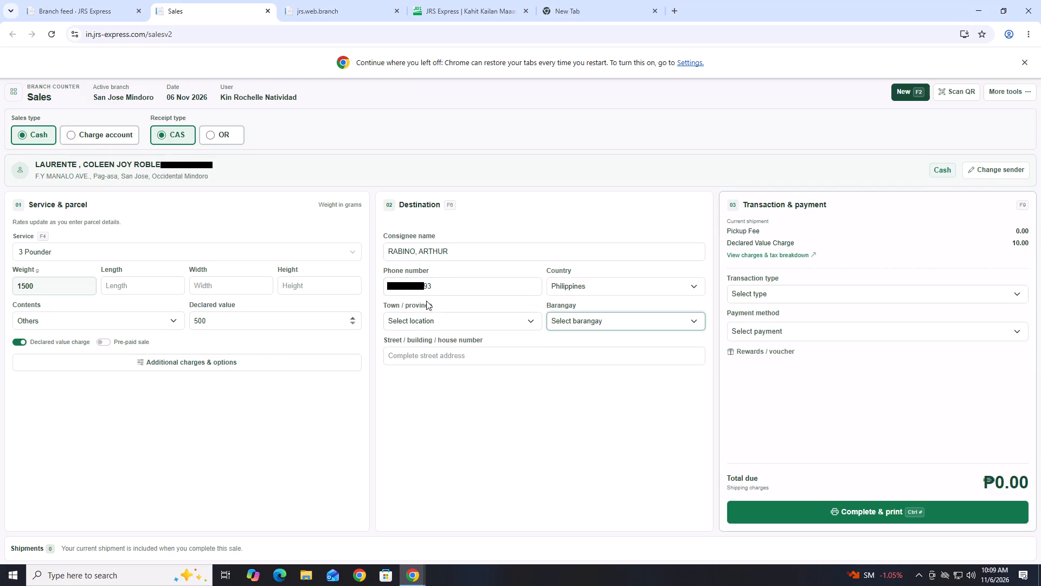
Set the shipment's destination to Naga City, Camarines Sur, with Concepcion Grande as the barangay.
click(427, 319)
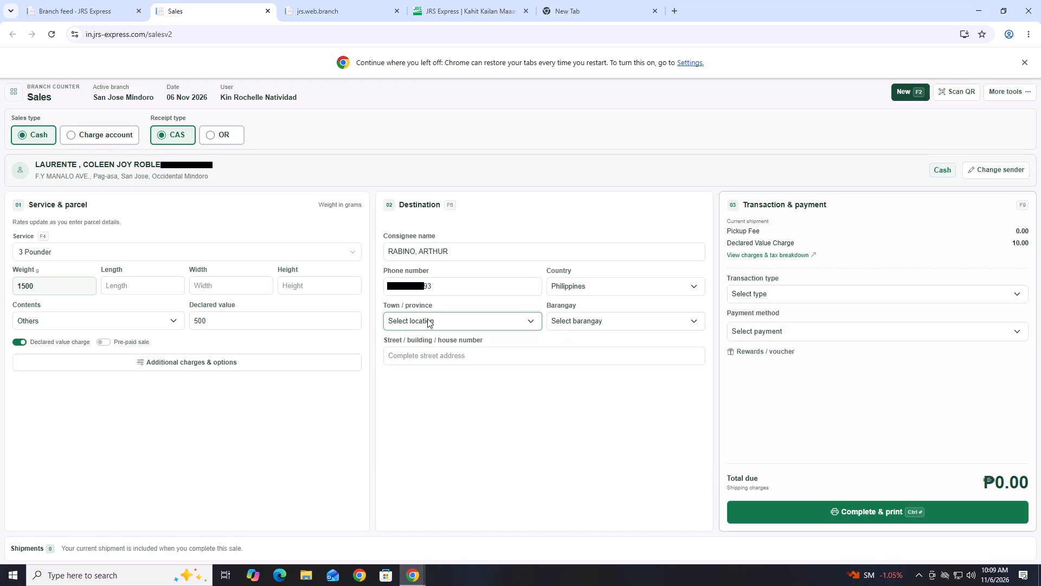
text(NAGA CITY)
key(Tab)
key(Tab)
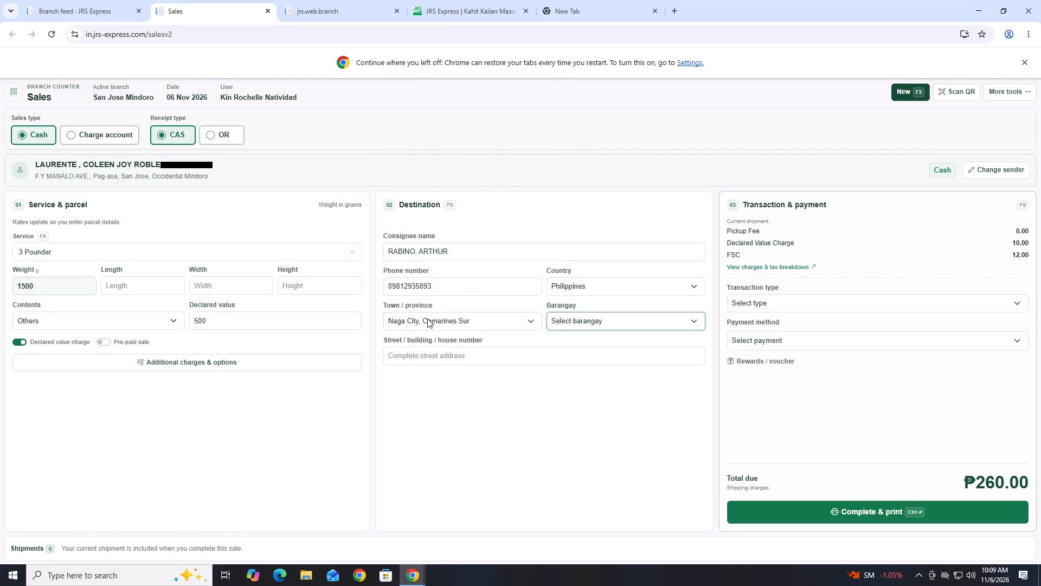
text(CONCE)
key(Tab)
Enter the consignee's complete street and building address, beginning with ADAMCO Naga Branch.
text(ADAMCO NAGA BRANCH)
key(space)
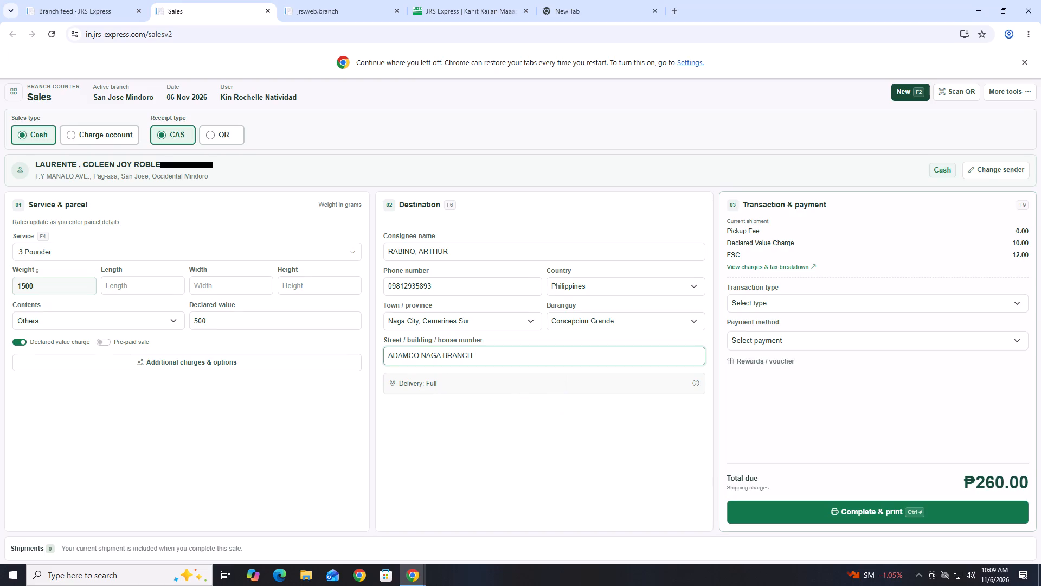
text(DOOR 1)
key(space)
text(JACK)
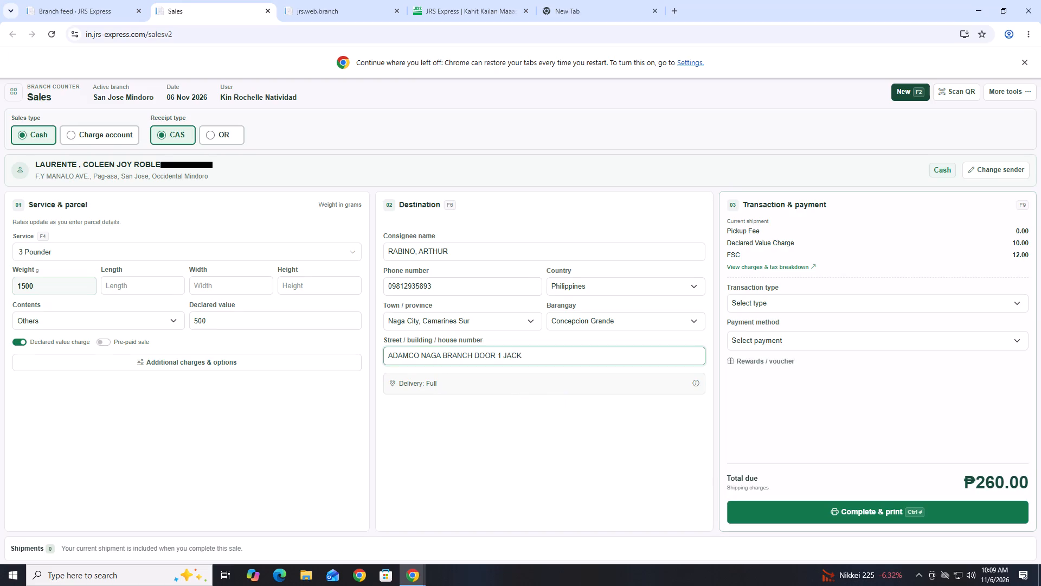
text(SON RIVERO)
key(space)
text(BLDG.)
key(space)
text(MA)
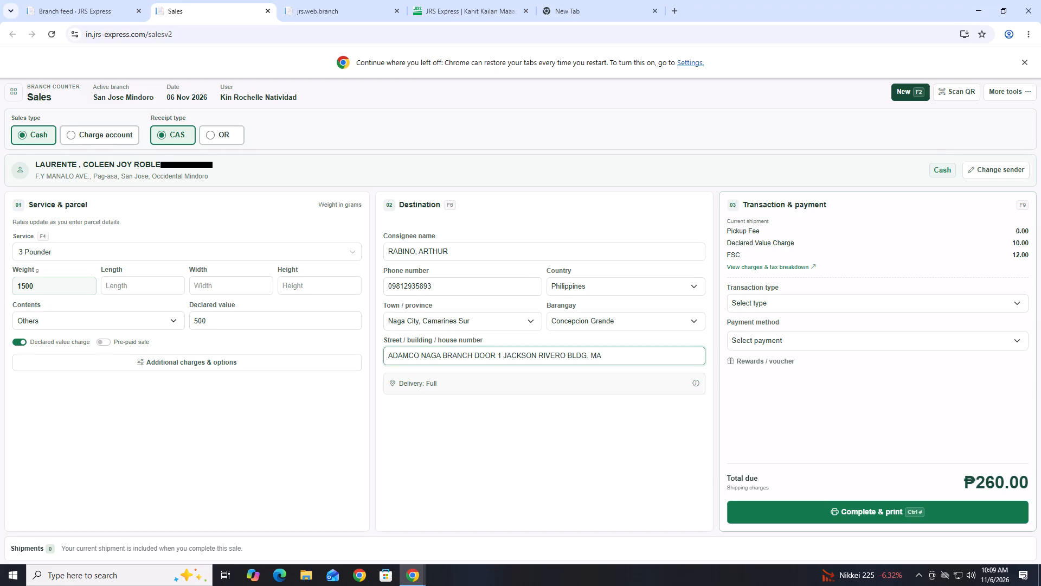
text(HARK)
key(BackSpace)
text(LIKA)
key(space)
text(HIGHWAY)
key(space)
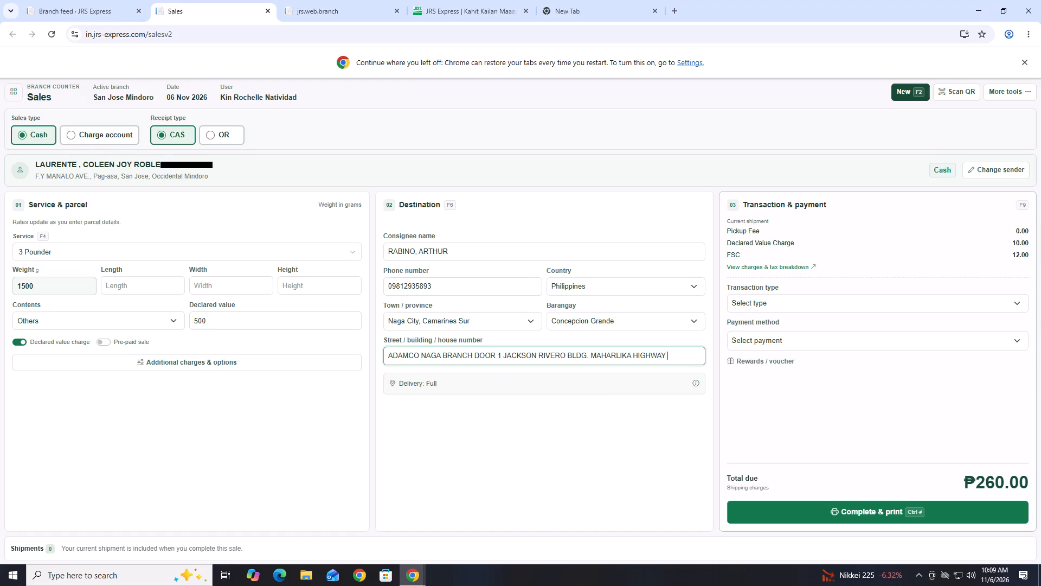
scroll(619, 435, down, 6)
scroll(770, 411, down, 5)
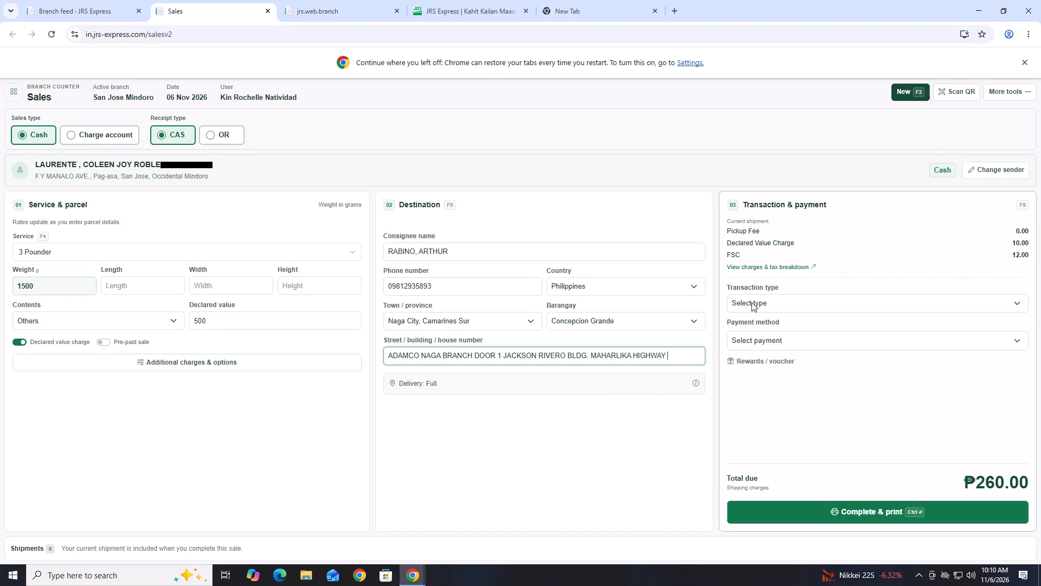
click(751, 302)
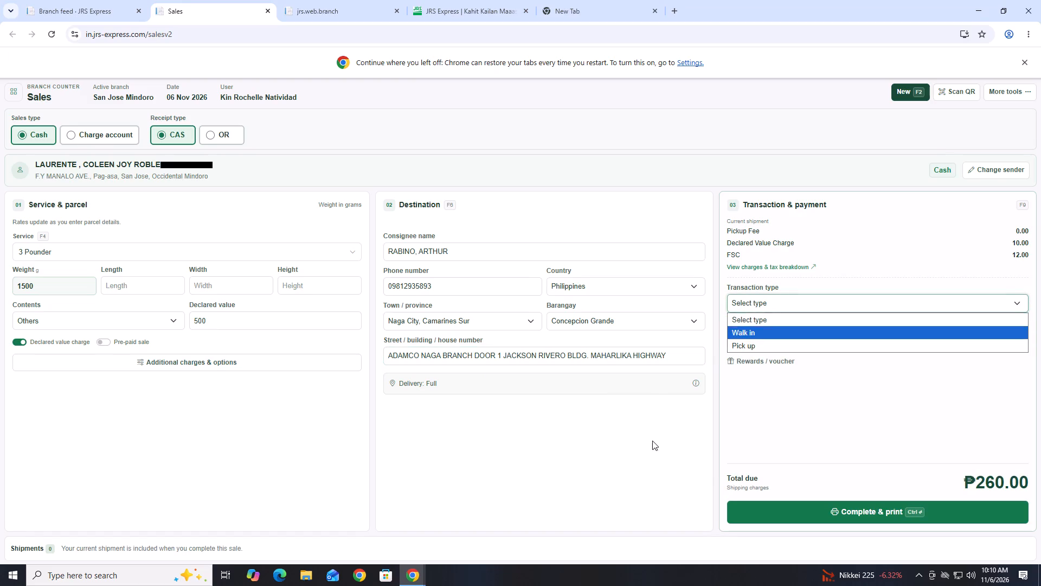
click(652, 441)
Add an FSC Air charge to the shipment through its additional charges and options.
click(313, 363)
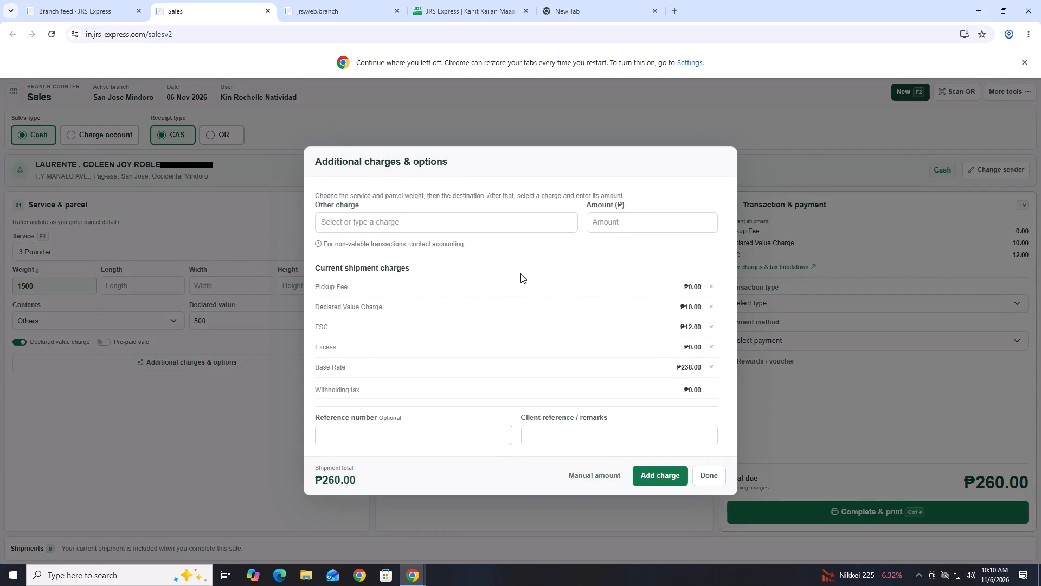
click(547, 225)
scroll(415, 316, down, 7)
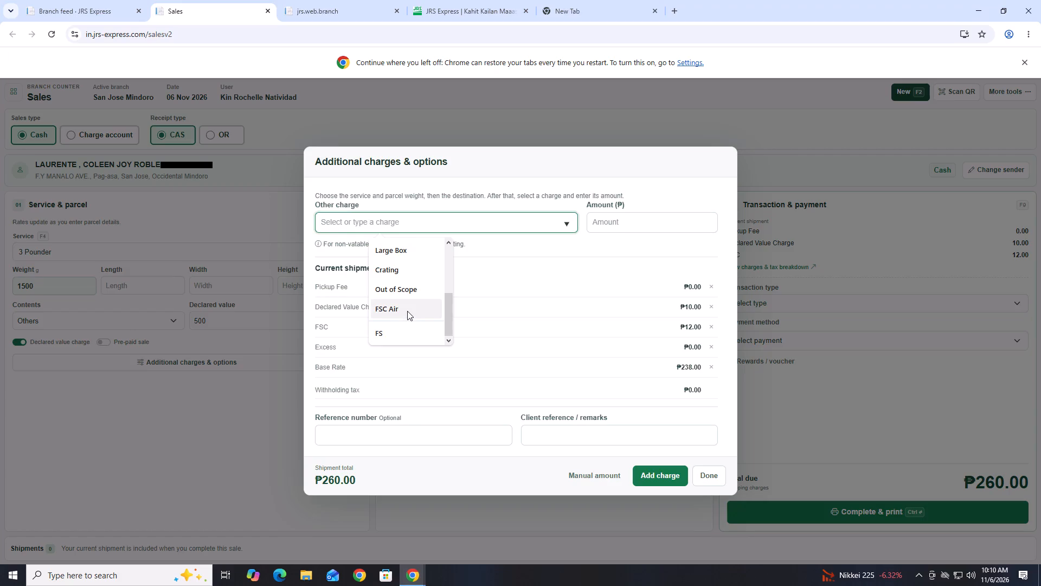
click(433, 334)
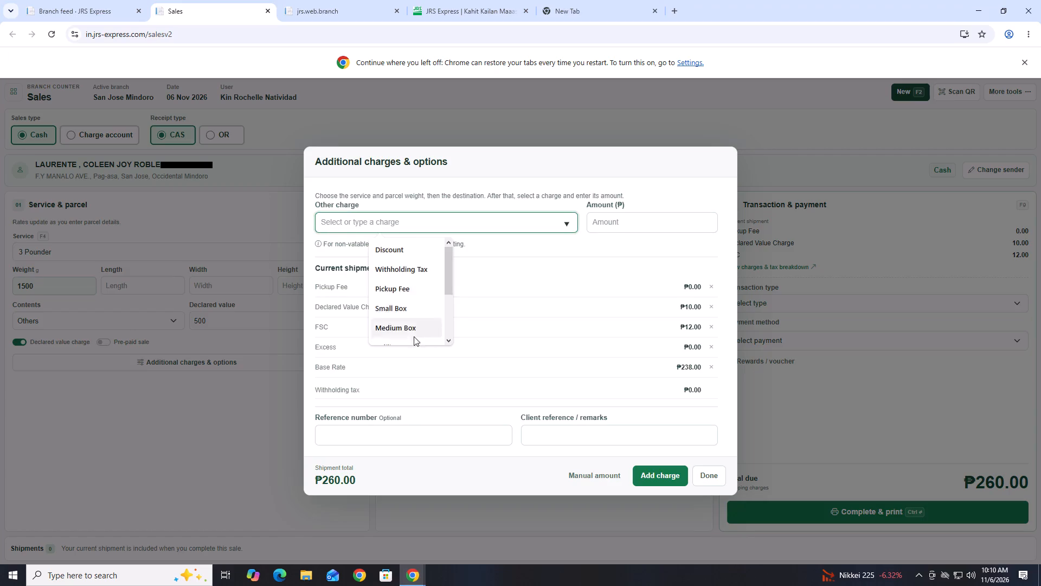
scroll(409, 292, down, 11)
click(407, 327)
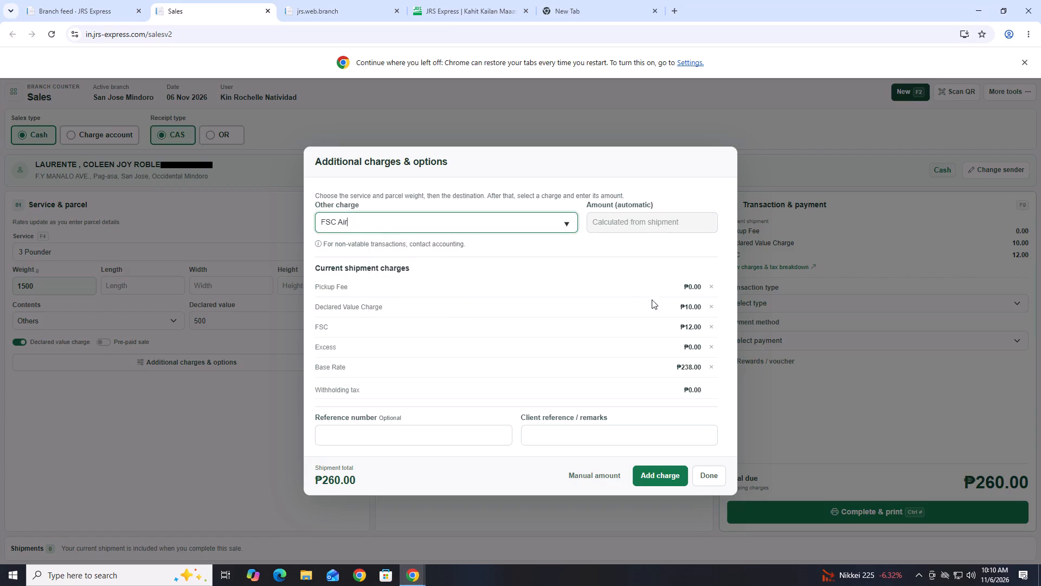
click(658, 478)
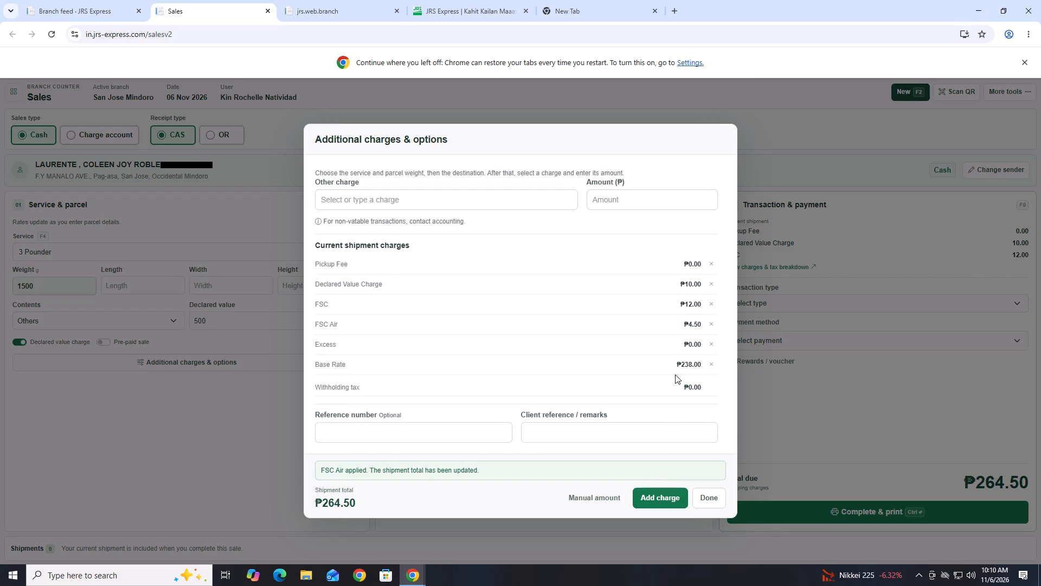
scroll(674, 377, down, 6)
click(714, 499)
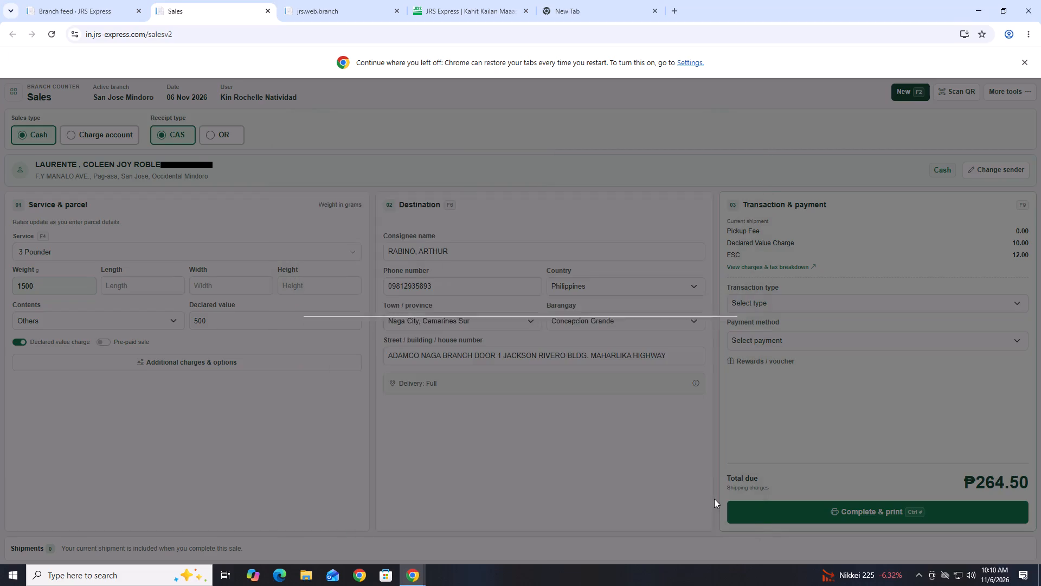
Set the transaction type to Walk in and the payment method to Cash.
scroll(853, 385, down, 7)
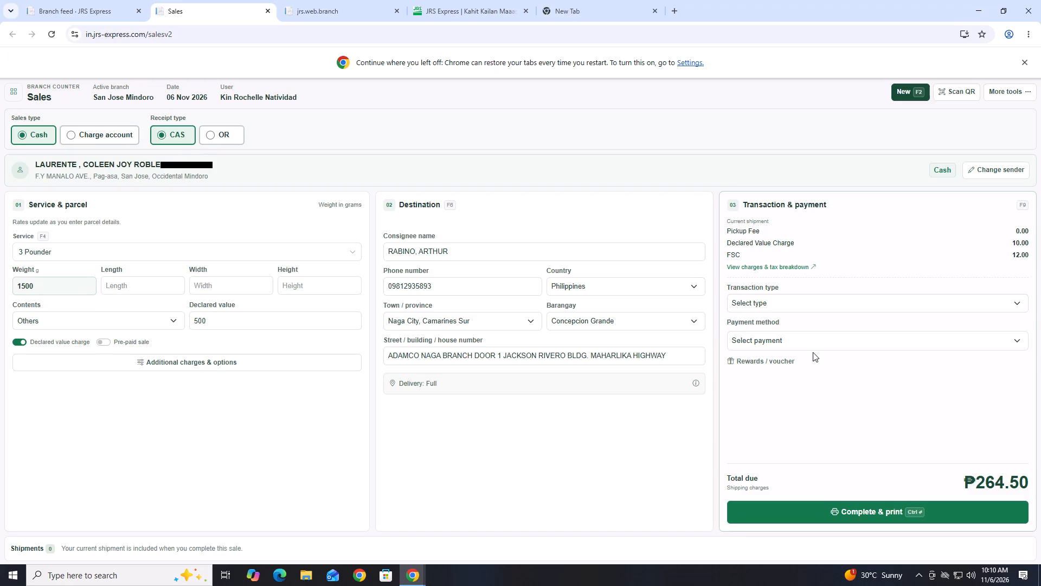
scroll(794, 362, down, 4)
click(783, 308)
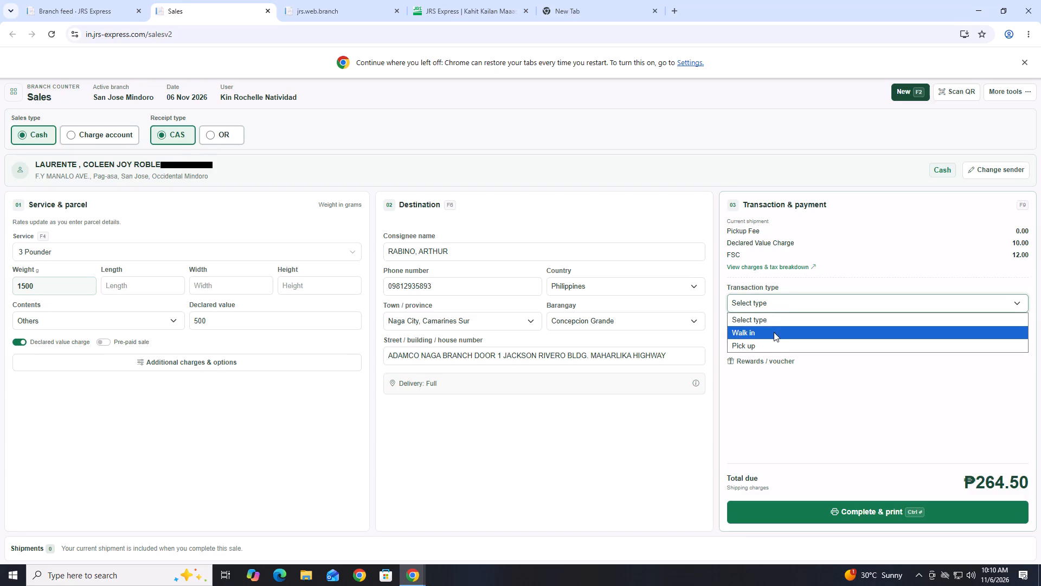
click(774, 332)
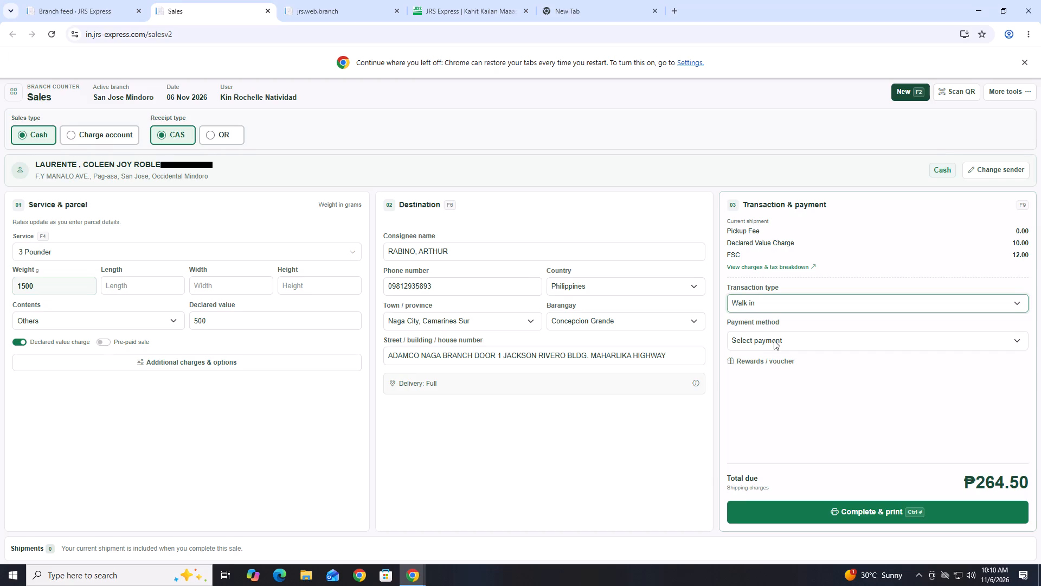
click(774, 344)
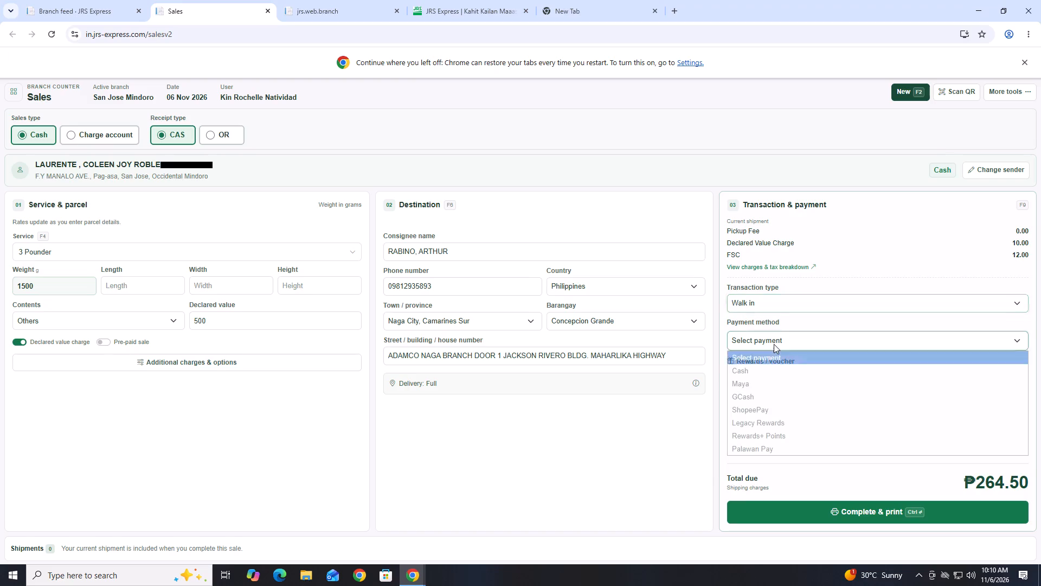
click(765, 373)
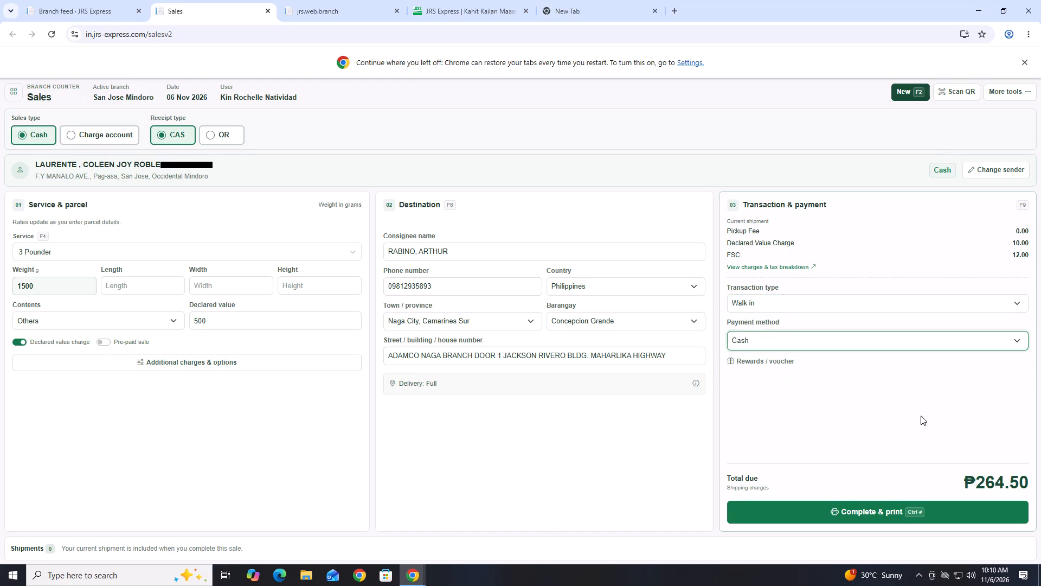
Complete the sale and print all pages of its shipping labels, one copy, on the Xprinter XP-410B.
scroll(921, 416, down, 18)
scroll(918, 423, down, 9)
scroll(909, 476, down, 6)
drag(902, 511, 1040, 539)
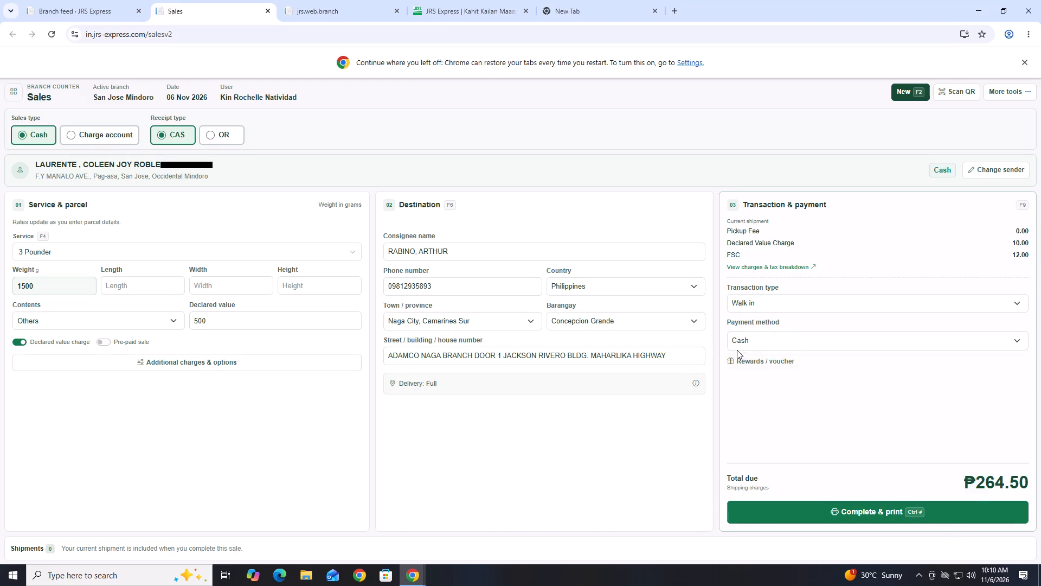
scroll(692, 367, down, 1)
scroll(748, 282, down, 7)
scroll(760, 455, down, 7)
click(768, 509)
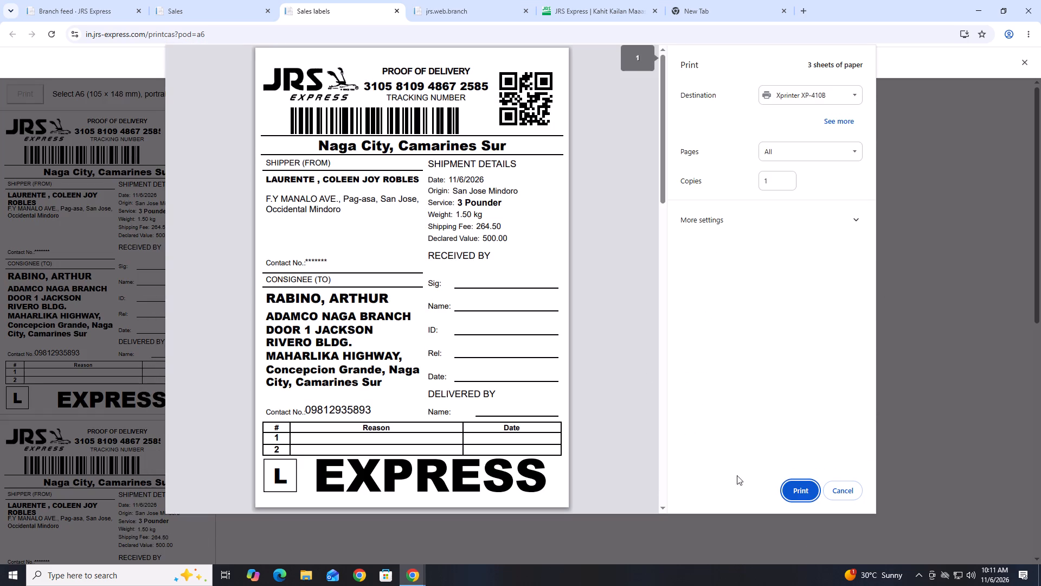
click(805, 498)
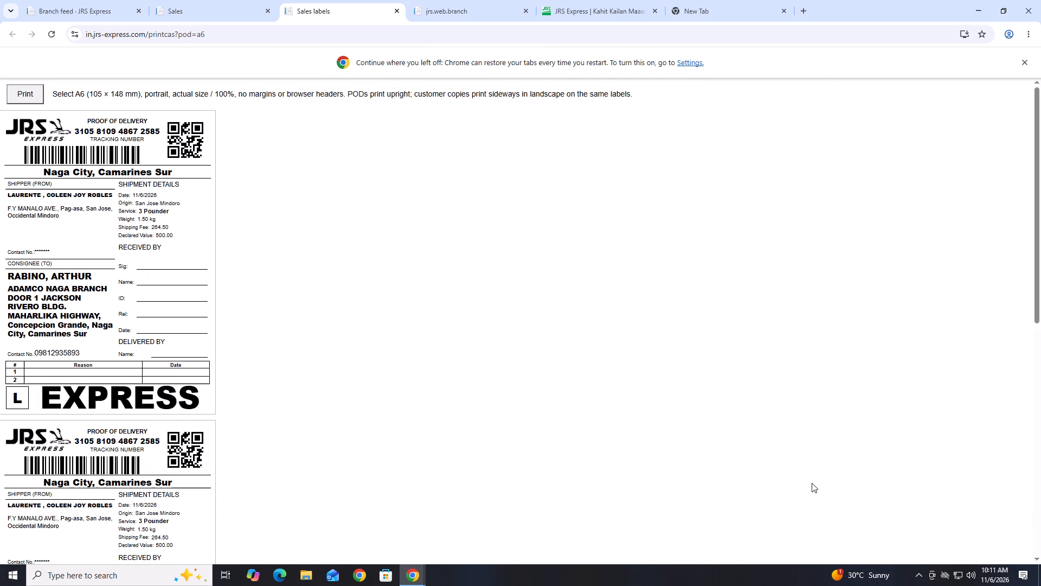